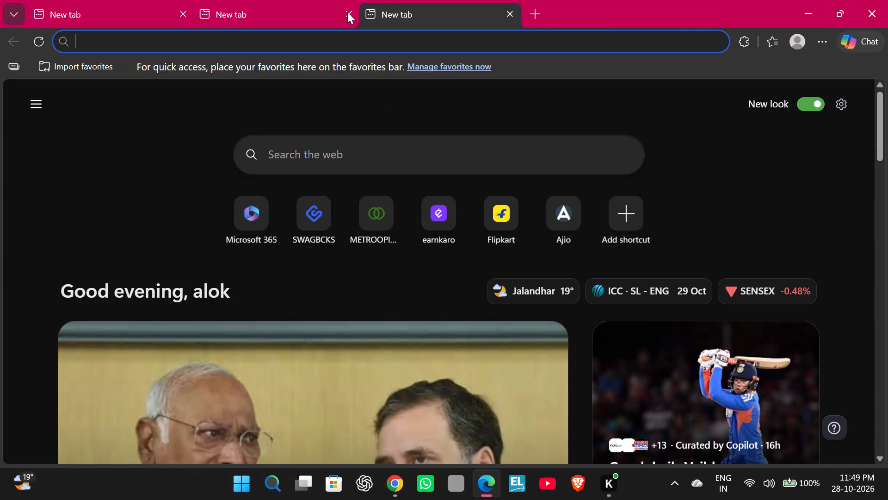
left_click(345, 12)
Search the web for "ms world" and open the Microsoft Word for the Web result.
left_click(358, 145)
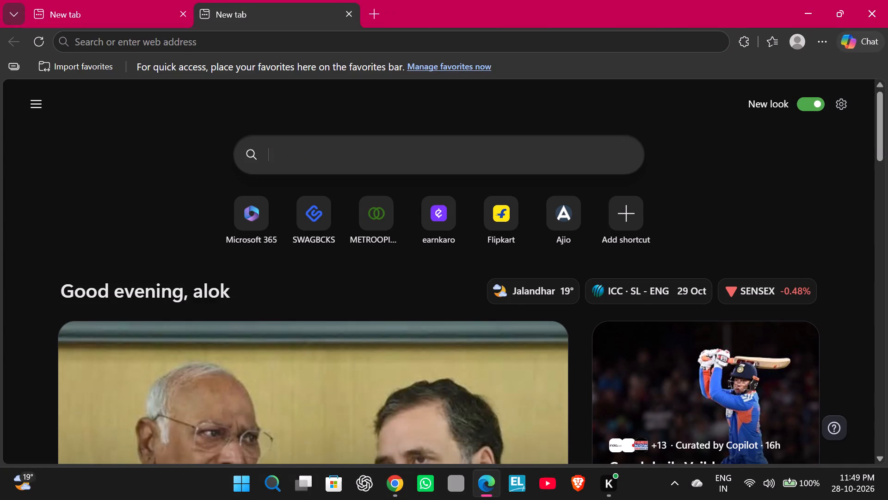
left_click(312, 225)
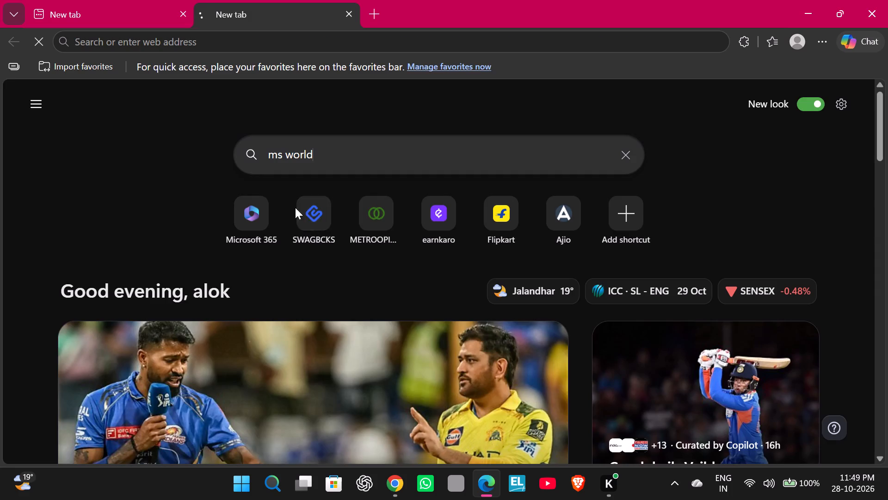
scroll(196, 217, "down", 3)
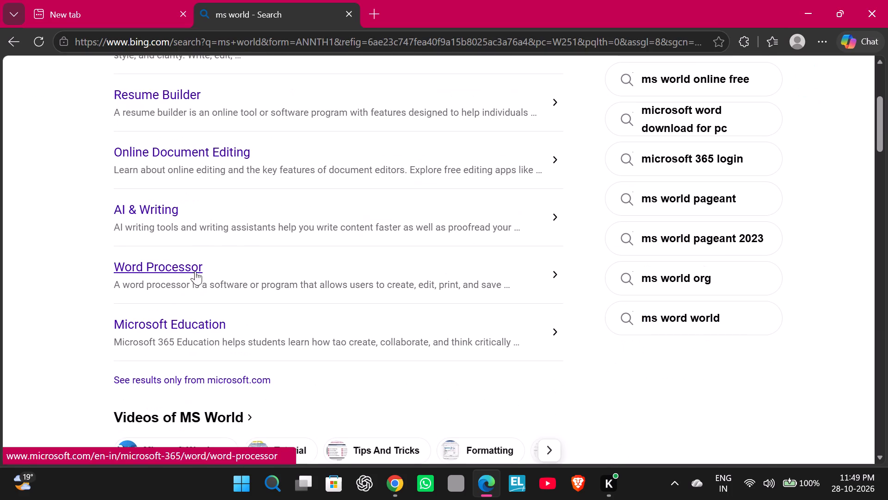
scroll(145, 278, "down", 2)
scroll(189, 316, "down", 4)
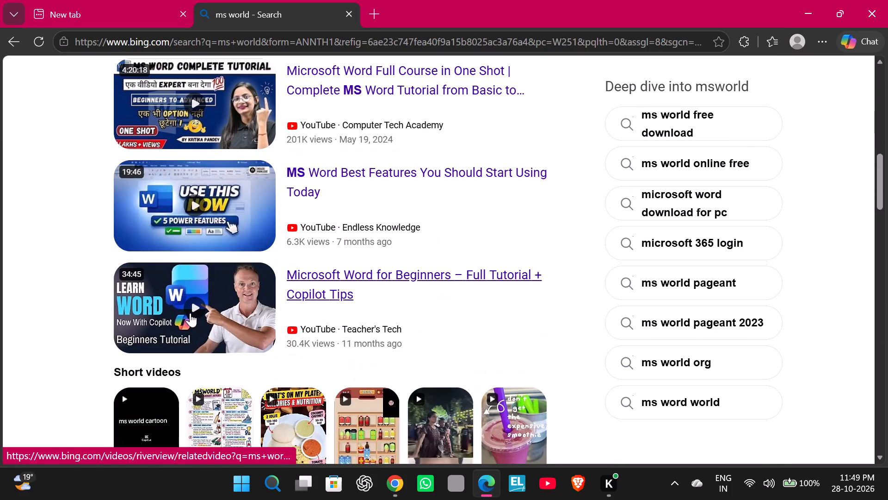
scroll(191, 311, "down", 7)
scroll(219, 234, "up", 2)
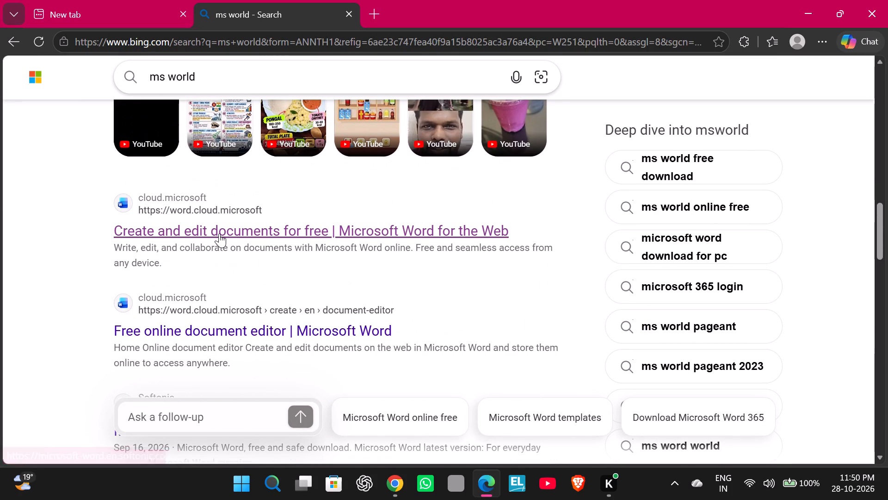
left_click(219, 233)
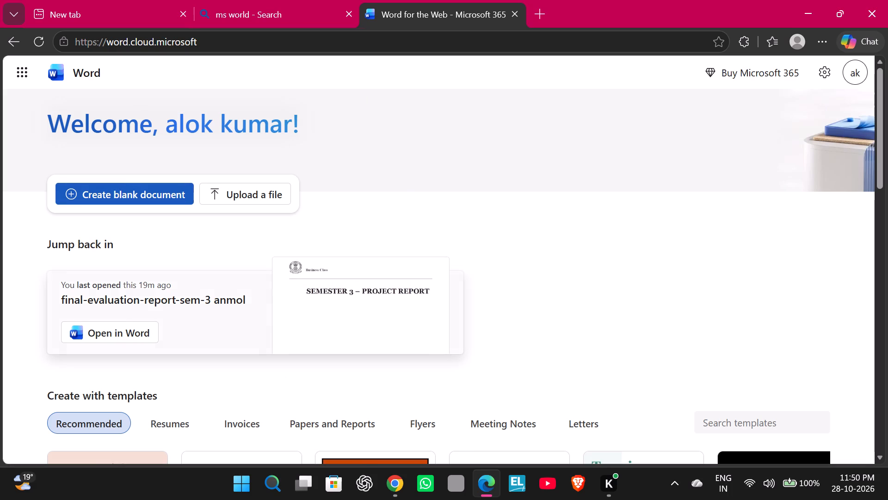
Open the recent document "Final report semester 2 . anmol".
scroll(191, 314, "down", 9)
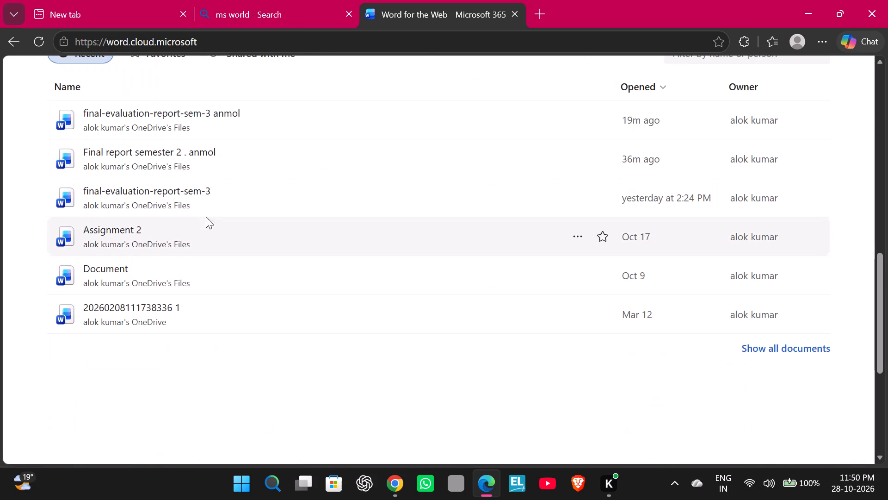
left_click(218, 158)
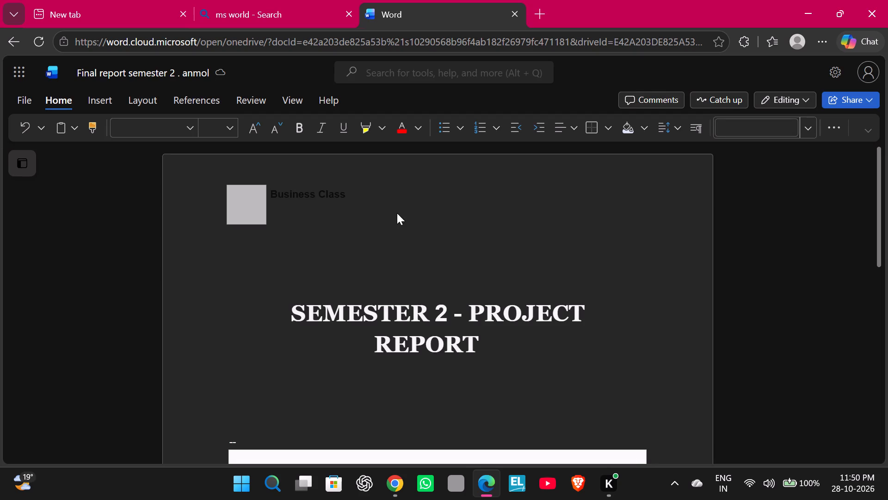
Look through the report from its cover page past the grade summary and Marketing Basics milestone screenshots to the Student Details page.
scroll(394, 213, "down", 9)
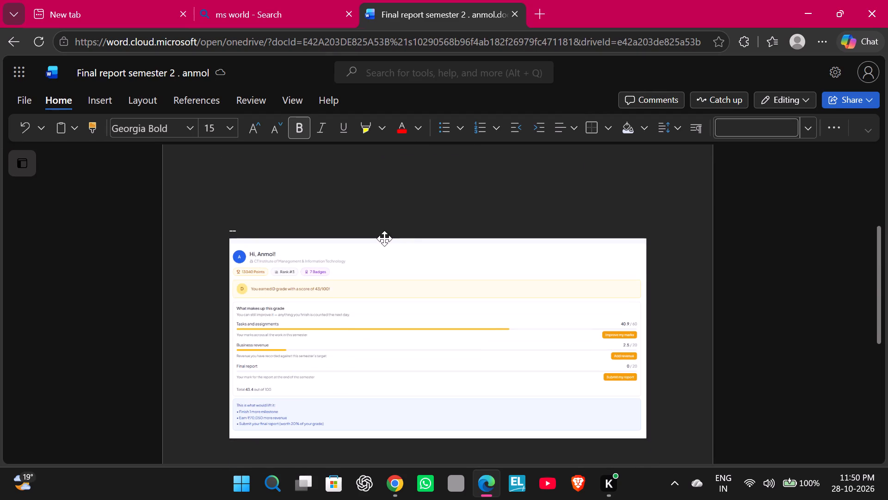
scroll(384, 238, "down", 6)
scroll(417, 275, "down", 4)
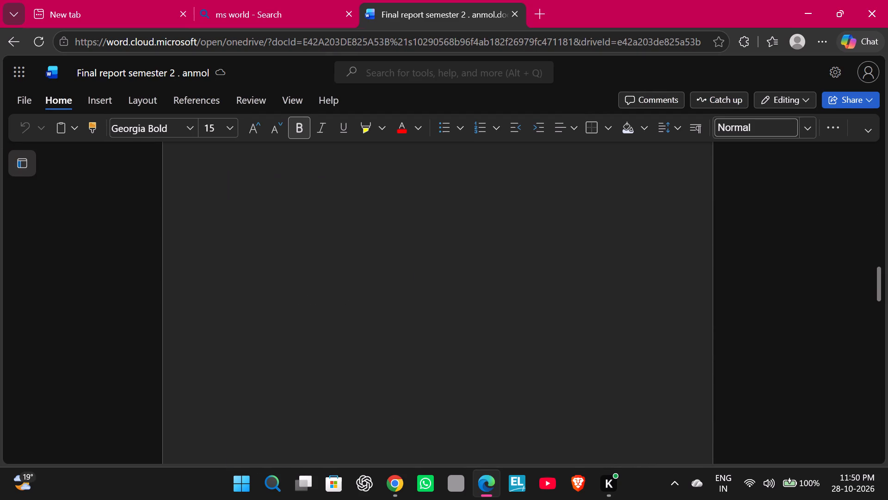
scroll(429, 272, "down", 3)
scroll(429, 271, "up", 4)
scroll(429, 271, "down", 19)
scroll(430, 271, "down", 5)
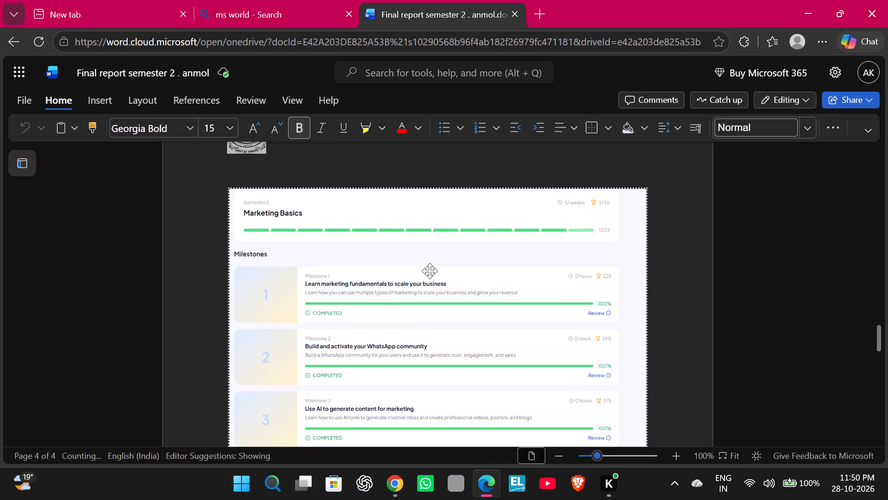
scroll(430, 271, "down", 1)
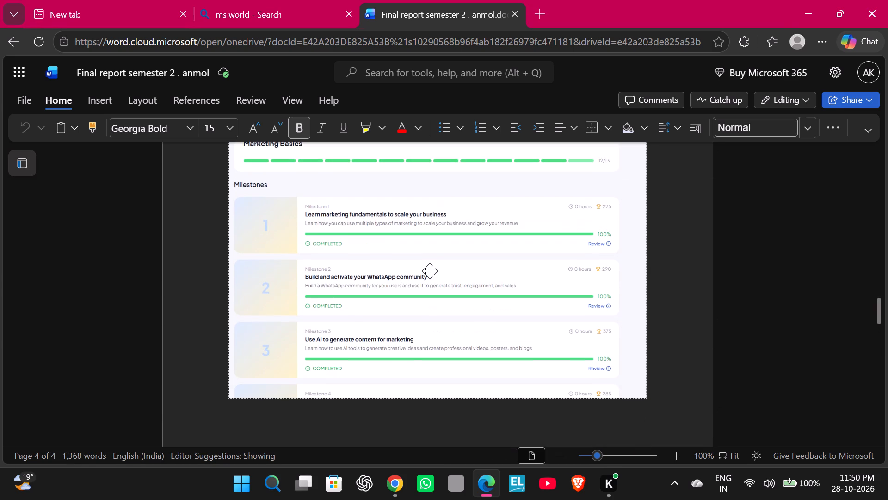
scroll(430, 271, "down", 10)
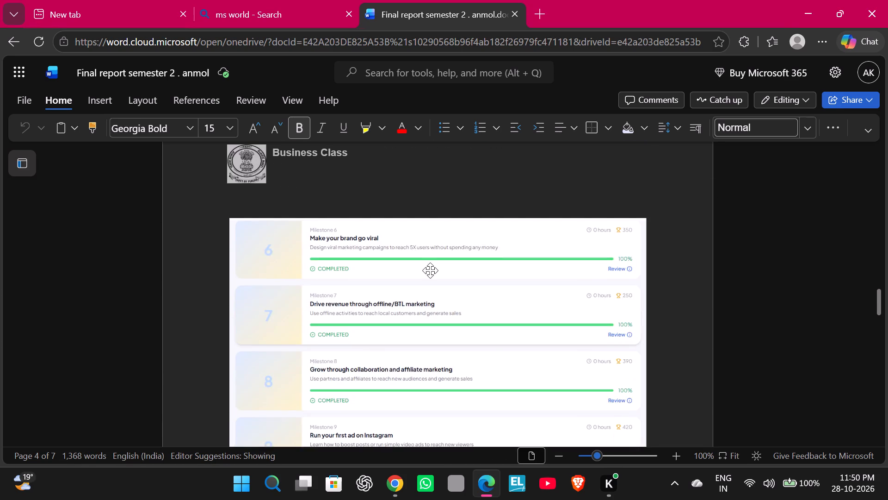
scroll(430, 270, "down", 18)
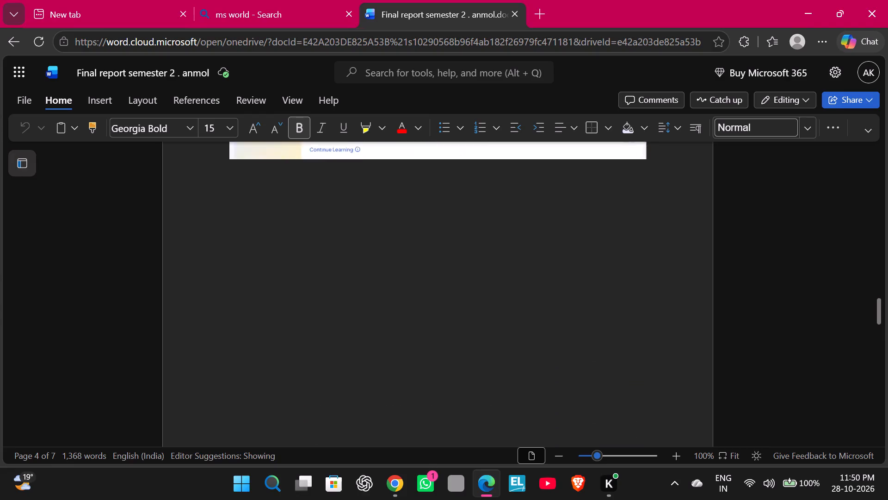
scroll(430, 270, "down", 6)
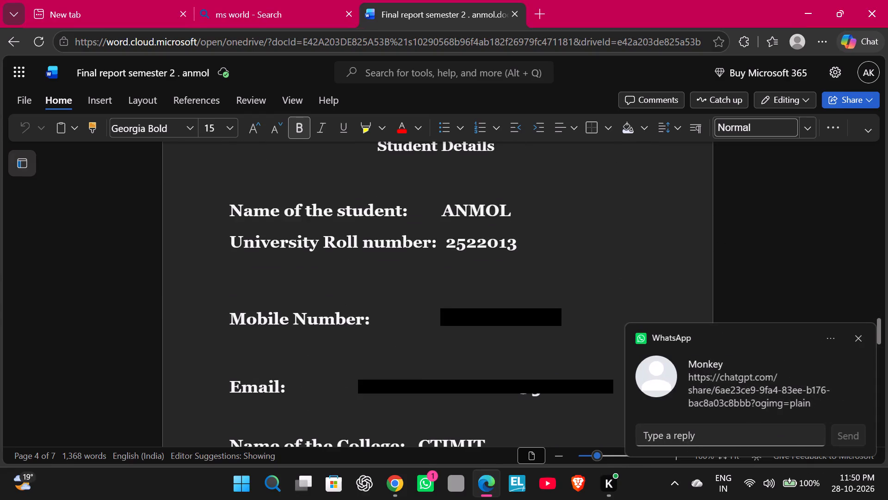
Replace the name of the student on the Student Details page with BHAVYA.
left_click_drag(441, 207, 508, 203)
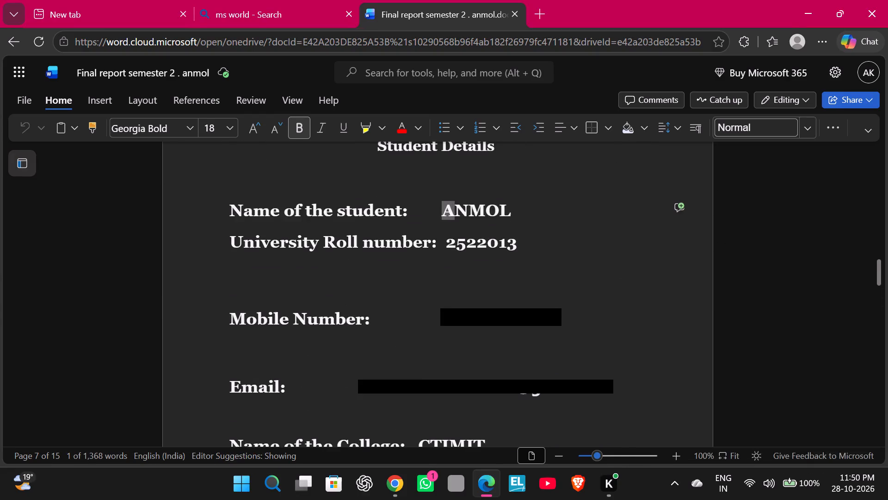
left_click_drag(508, 203, 508, 204)
left_click(508, 207)
left_click_drag(508, 208, 452, 207)
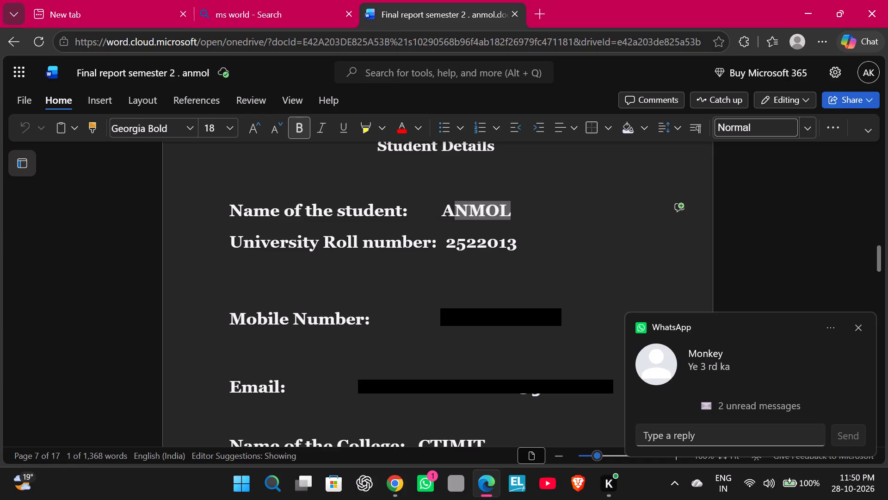
left_click_drag(452, 207, 445, 209)
key("BackSpace")
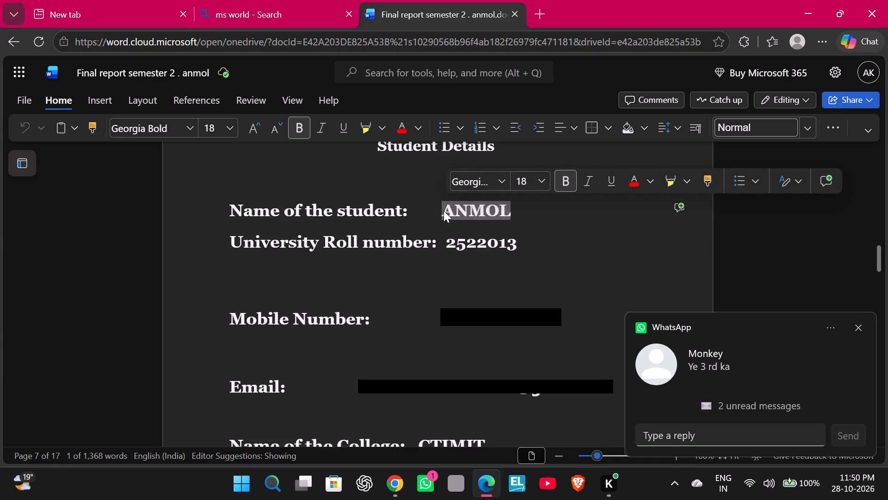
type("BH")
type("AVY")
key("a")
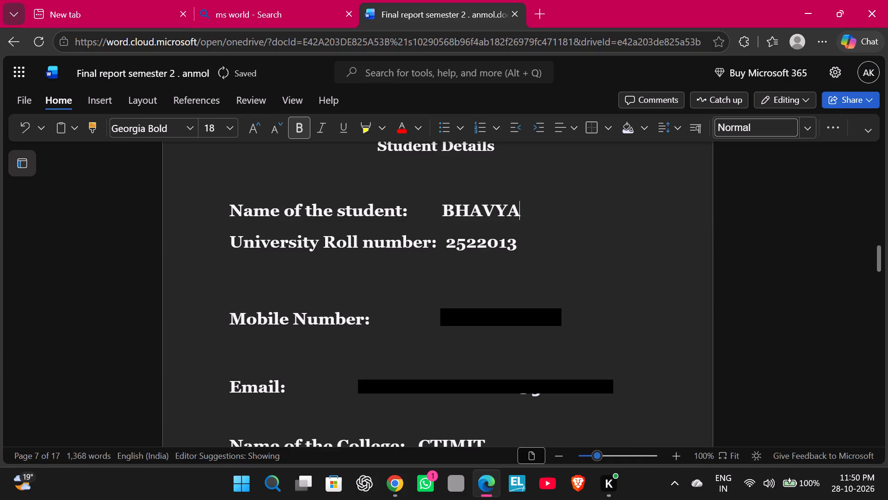
Replace the last two digits of the University Roll number in the Student Details.
left_click(488, 253)
left_click_drag(501, 247, 524, 245)
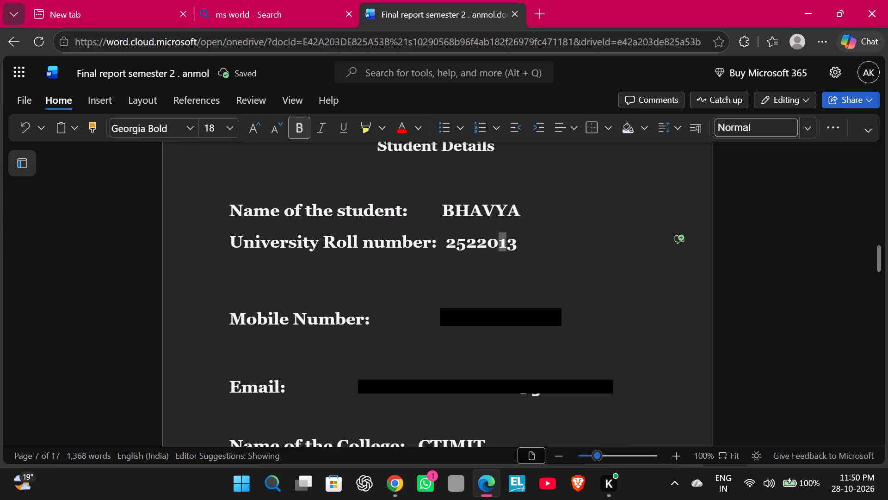
left_click_drag(524, 245, 526, 245)
key("BackSpace")
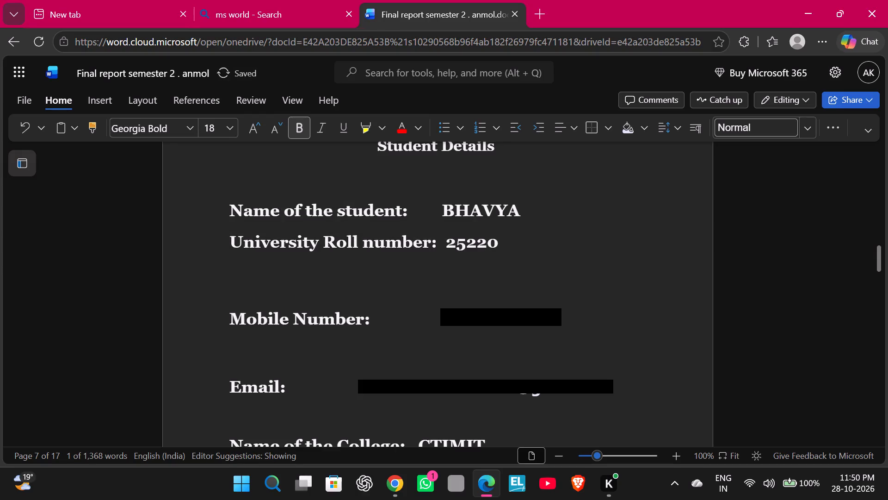
key("1")
key("6")
left_click(541, 323)
Delete the italic instruction and all the Silent gaming zone body text beneath the "Business Progress Since Semester 1" heading.
scroll(520, 345, "down", 2)
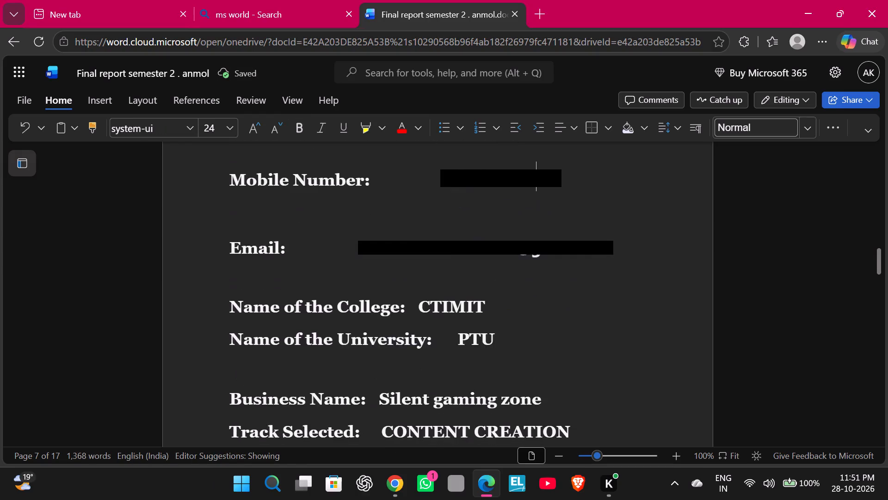
scroll(488, 356, "down", 10)
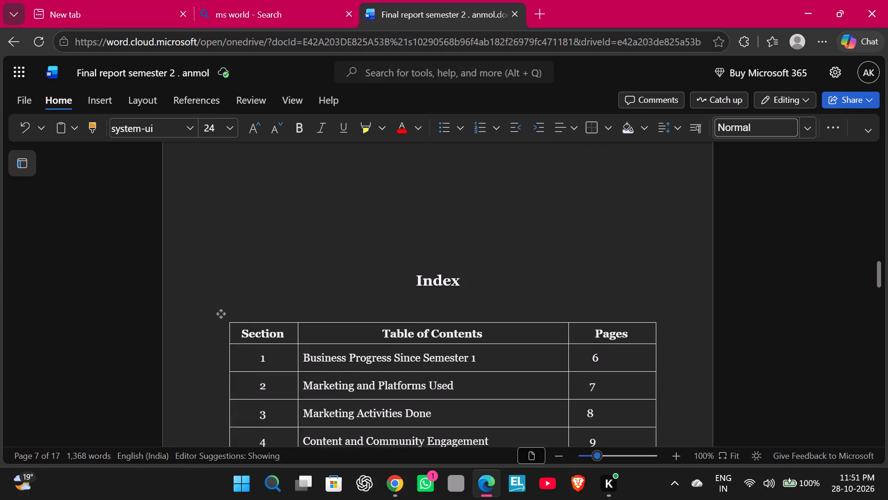
scroll(487, 357, "down", 10)
scroll(353, 354, "down", 2)
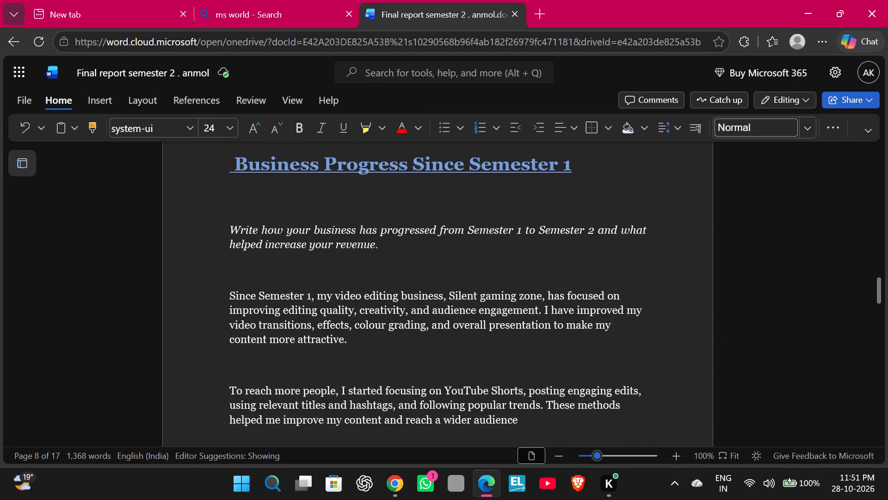
scroll(351, 347, "up", 1)
left_click_drag(232, 295, 232, 294)
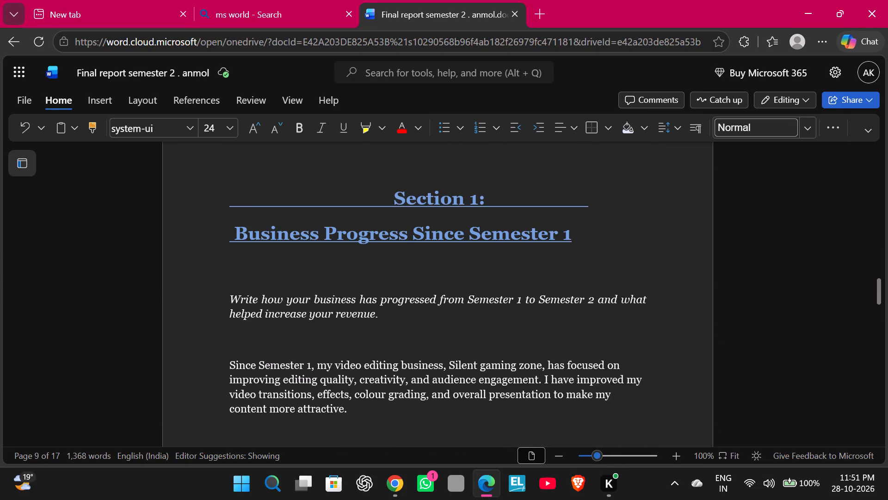
left_click_drag(232, 294, 389, 356)
scroll(343, 337, "down", 4)
scroll(383, 354, "down", 2)
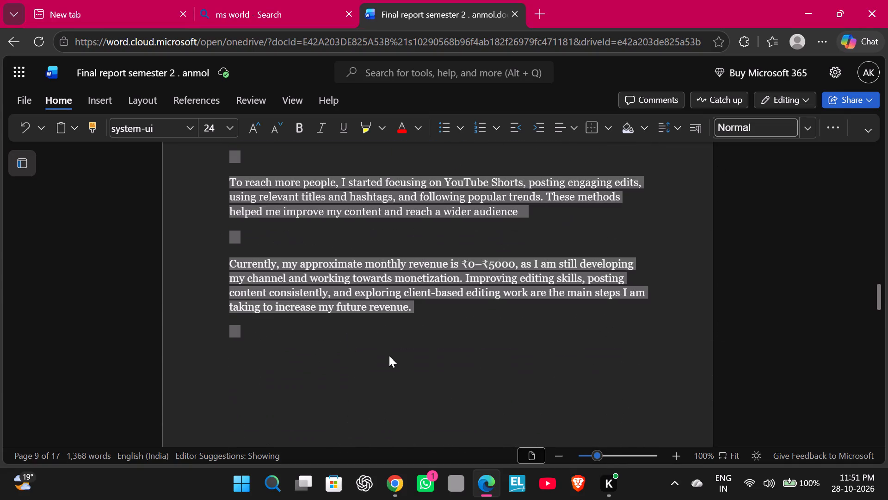
left_click_drag(389, 356, 486, 210)
key("BackSpace")
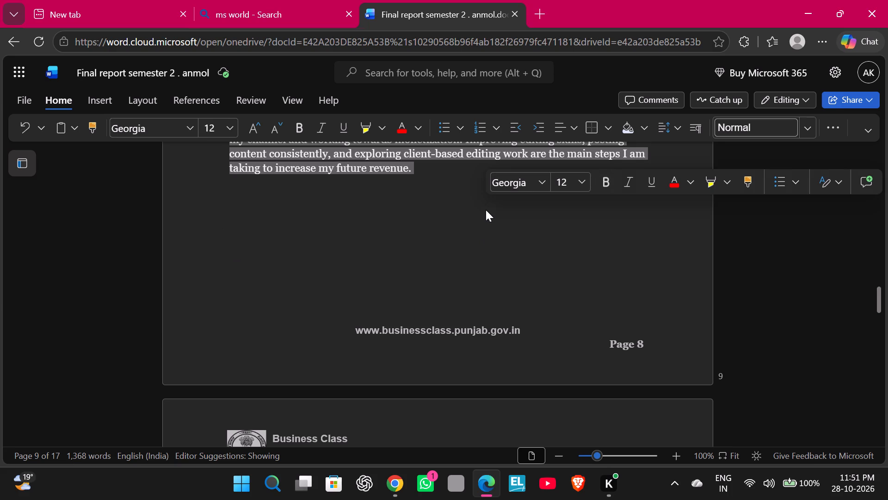
scroll(457, 311, "up", 5)
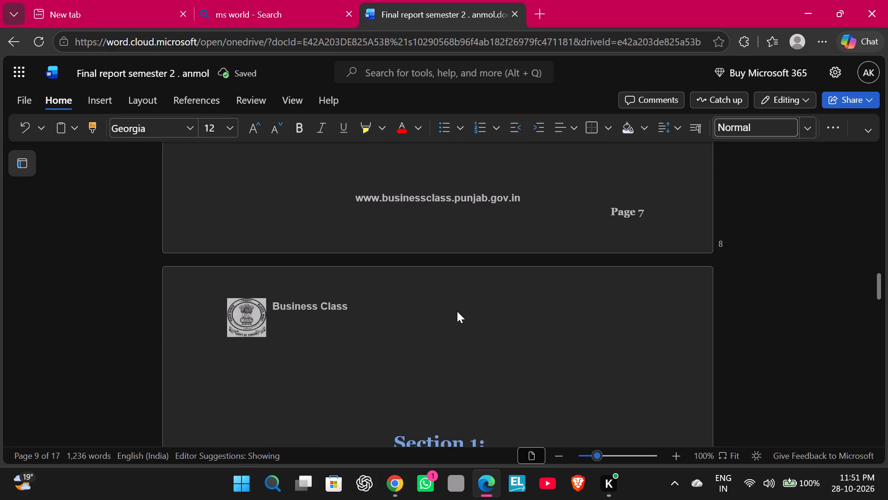
scroll(457, 311, "up", 5)
scroll(457, 311, "down", 6)
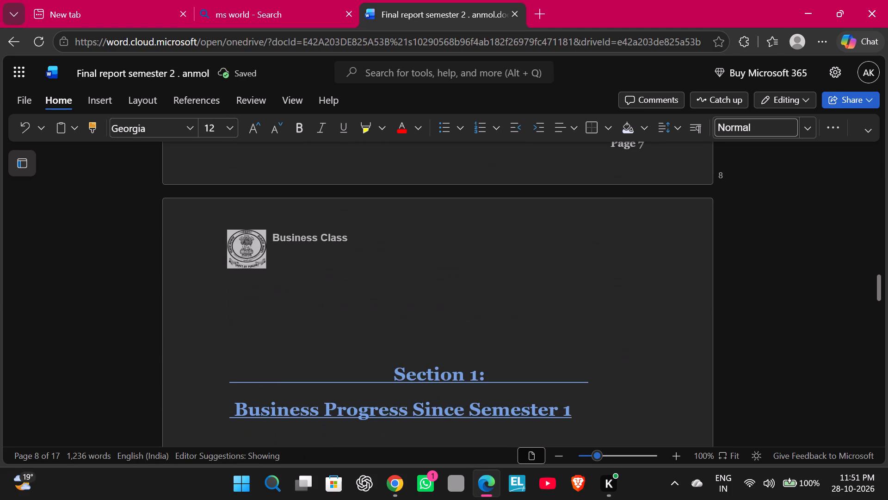
scroll(457, 311, "down", 3)
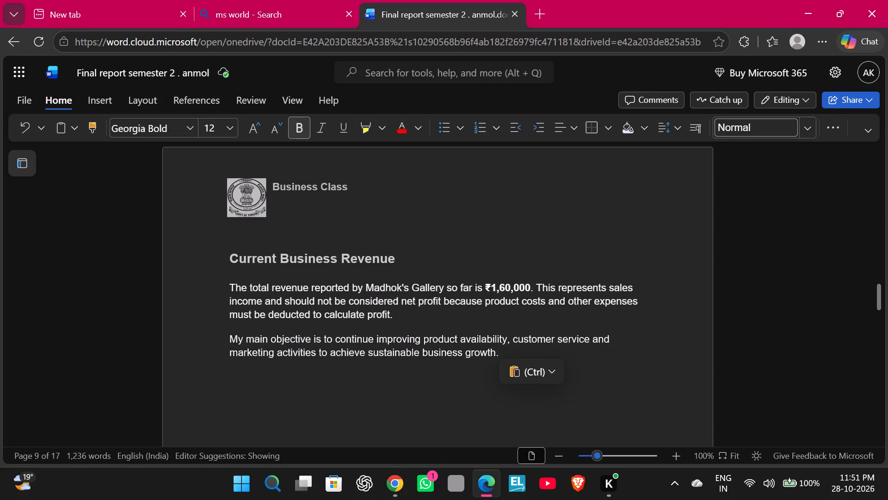
Remove the blank lines between the "Business Progress Since Semester 1" heading and the first Madhok's Gallery paragraph.
scroll(418, 323, "up", 8)
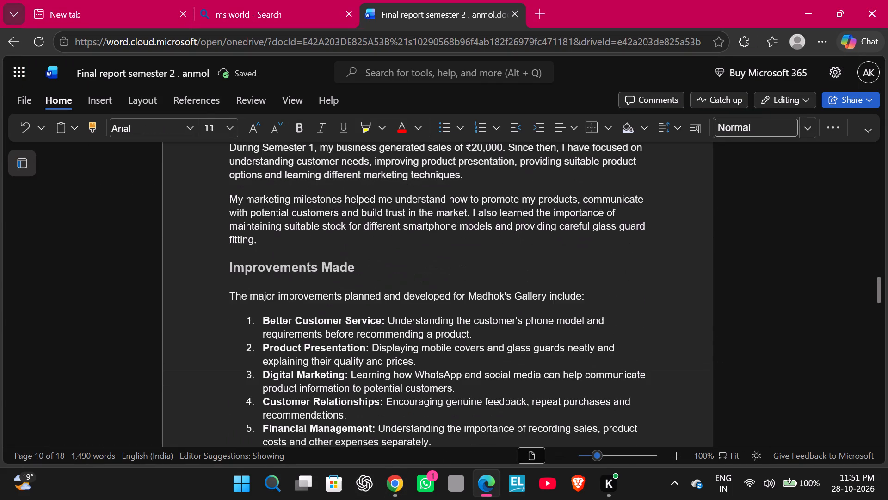
scroll(418, 322, "up", 1)
left_click(363, 260)
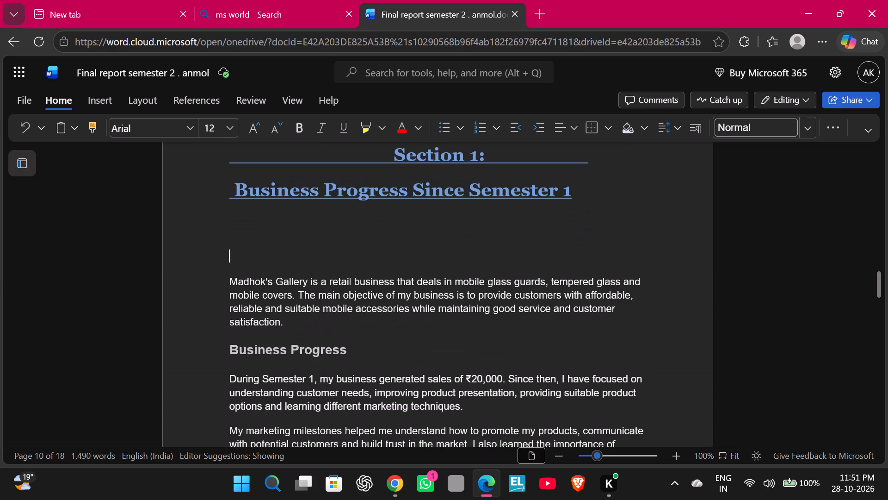
key("BackSpace")
key("BackSpace")
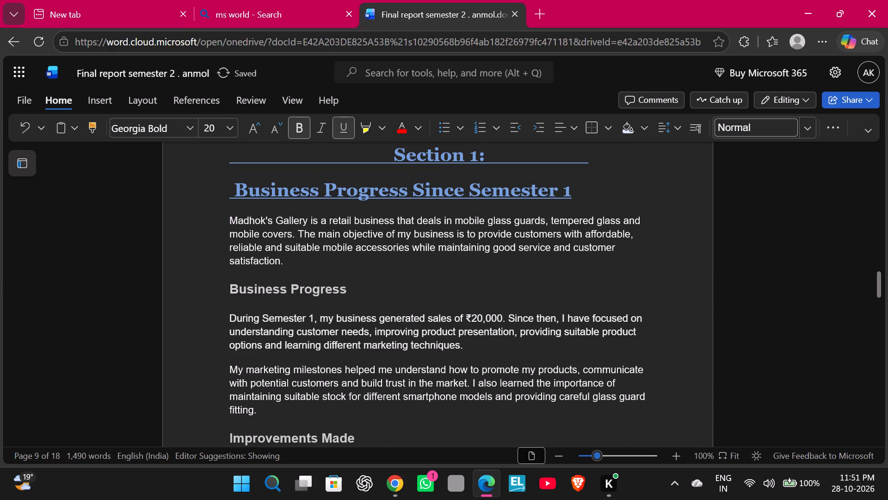
Review the pasted Section 1 content and its layout from the heading through Current Business Revenue.
scroll(367, 262, "down", 7)
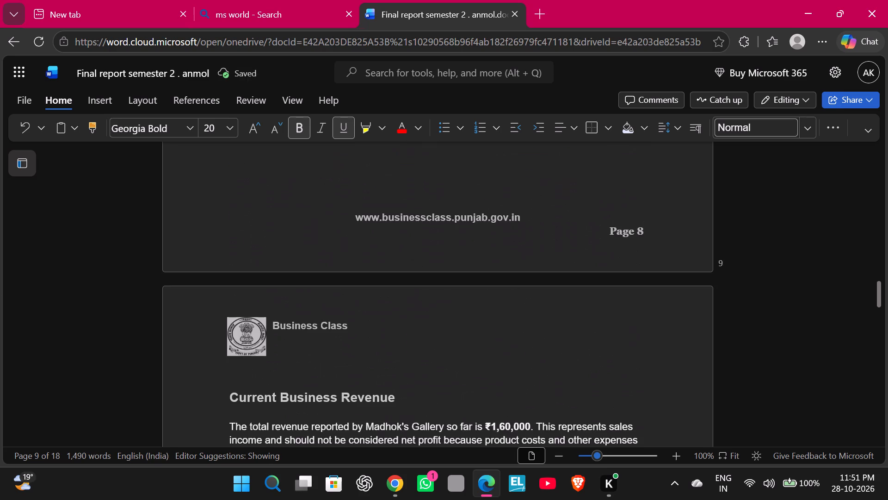
scroll(367, 262, "down", 3)
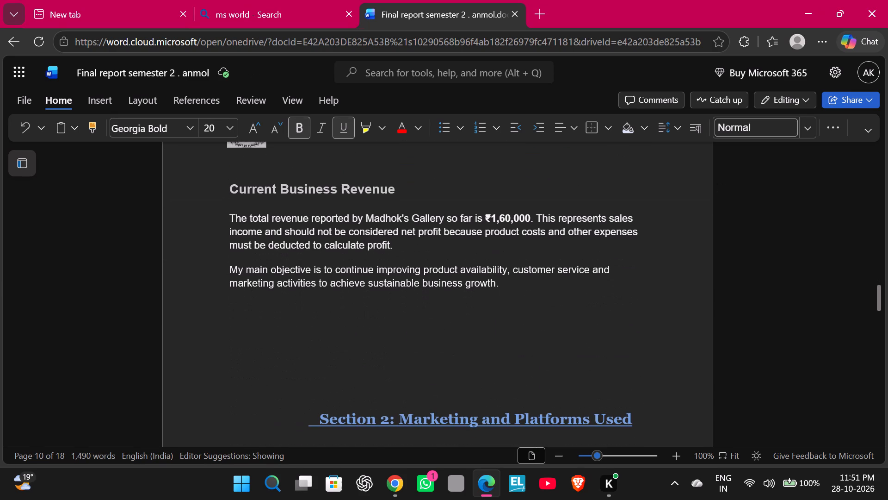
scroll(367, 263, "up", 13)
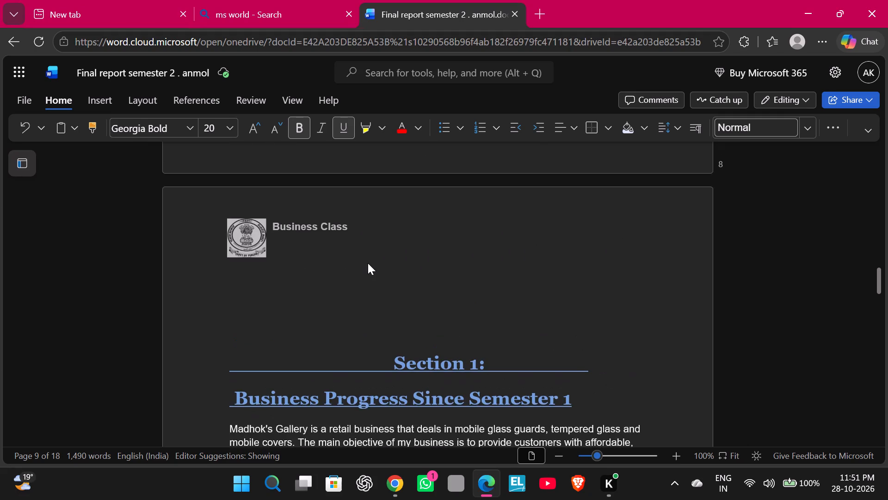
scroll(368, 263, "up", 4)
scroll(368, 263, "down", 7)
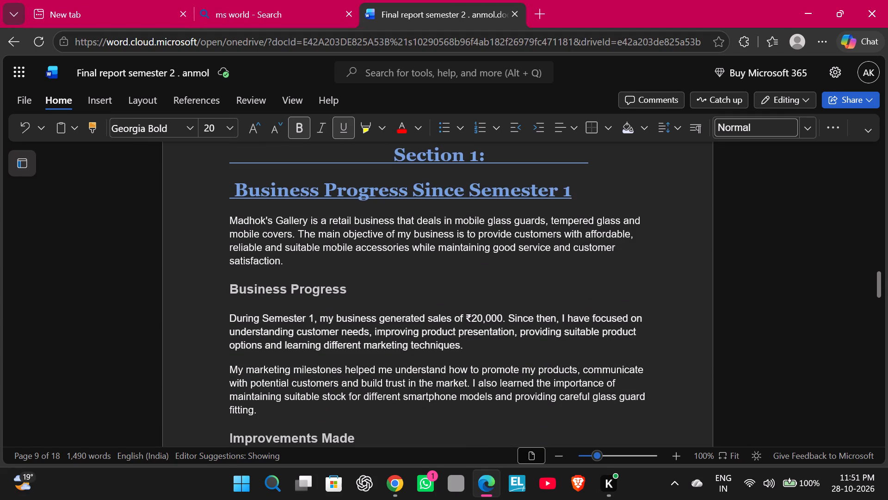
Tighten the spacing above the Business Progress subheading by joining it to the introduction paragraph and breaking it onto its own line again.
left_click(332, 275)
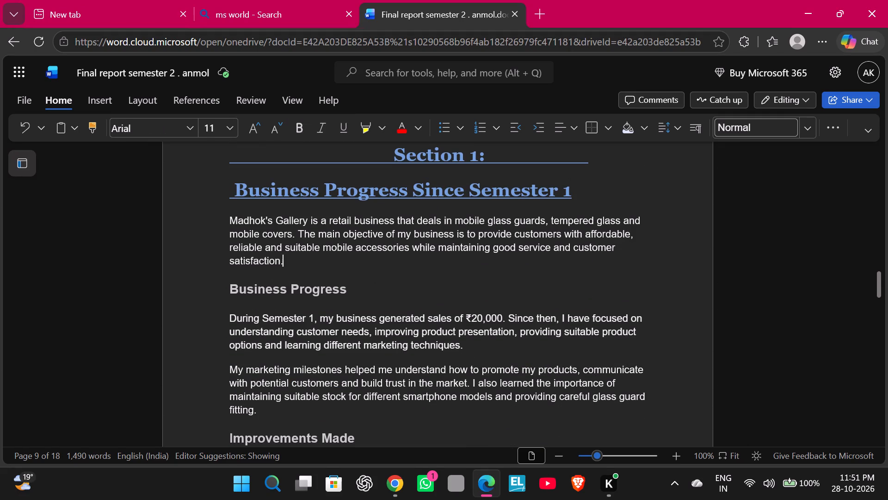
left_click(318, 279)
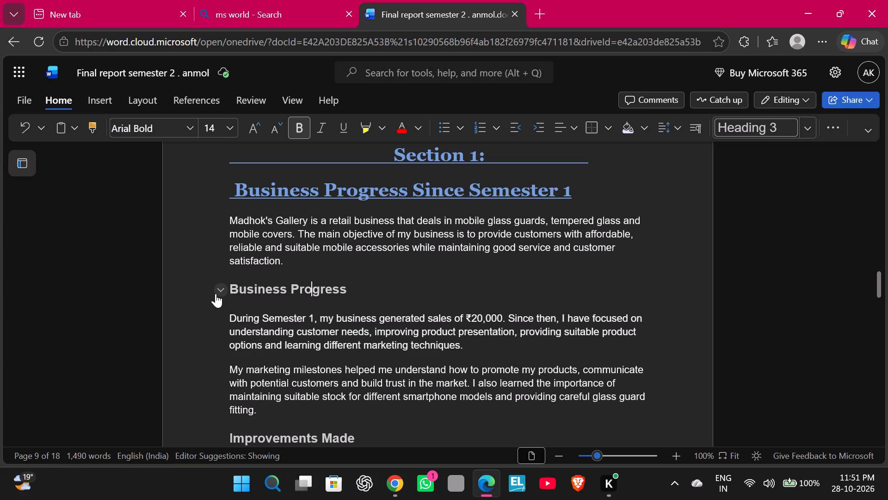
left_click(216, 294)
left_click(216, 294)
left_click(208, 291)
key("BackSpace")
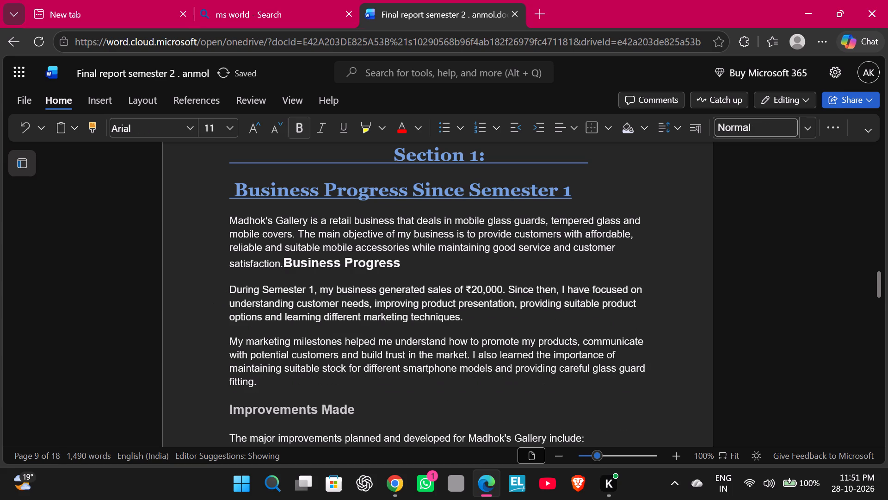
key("Return")
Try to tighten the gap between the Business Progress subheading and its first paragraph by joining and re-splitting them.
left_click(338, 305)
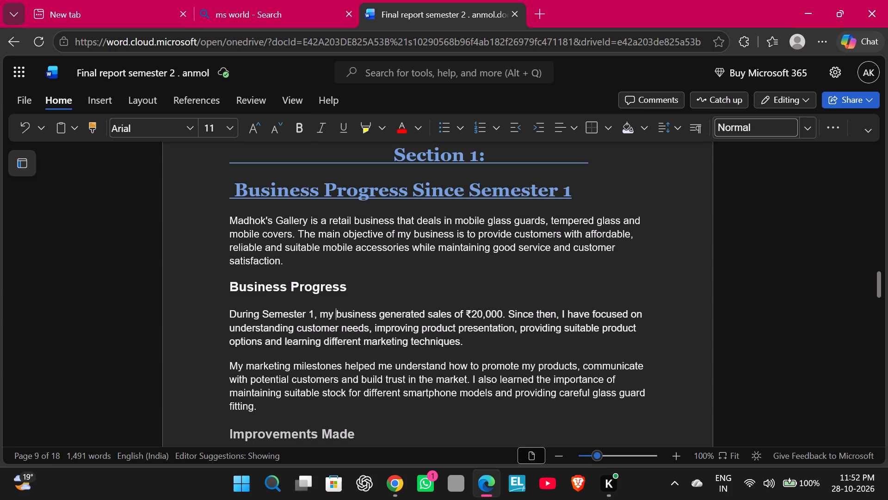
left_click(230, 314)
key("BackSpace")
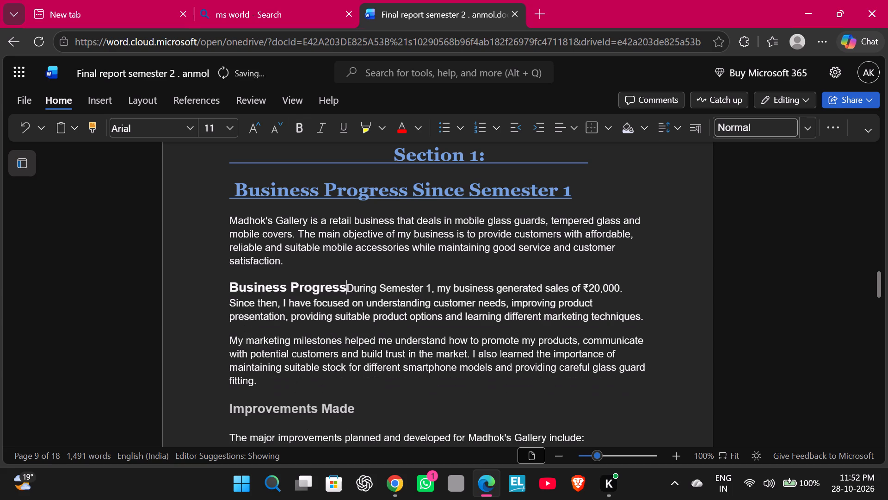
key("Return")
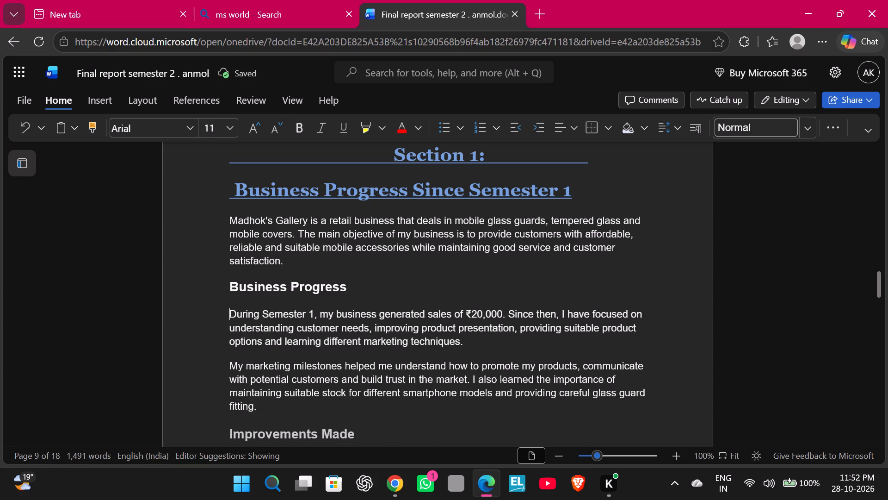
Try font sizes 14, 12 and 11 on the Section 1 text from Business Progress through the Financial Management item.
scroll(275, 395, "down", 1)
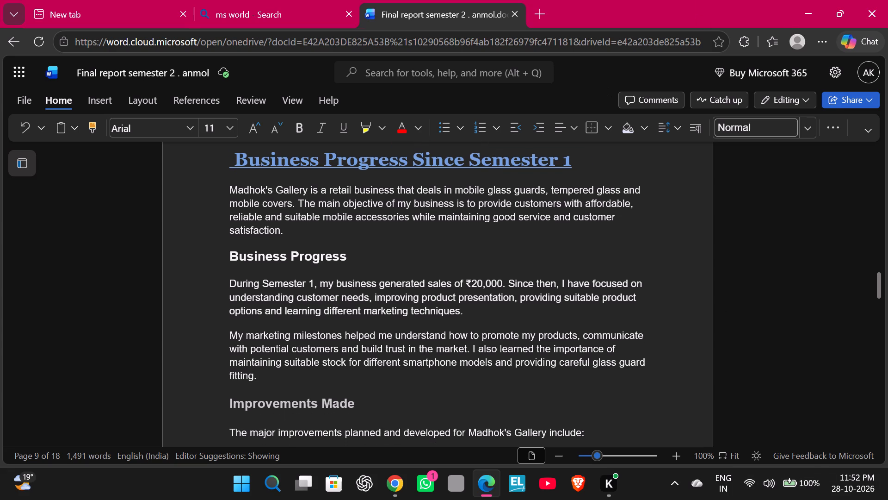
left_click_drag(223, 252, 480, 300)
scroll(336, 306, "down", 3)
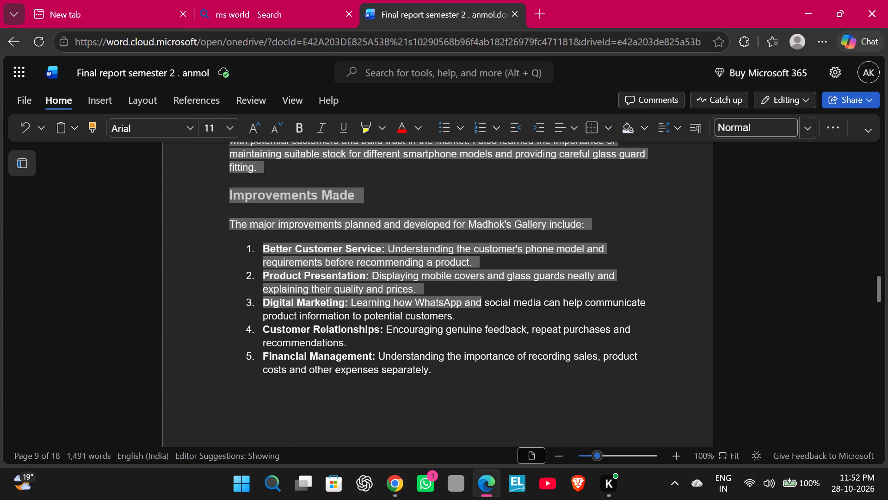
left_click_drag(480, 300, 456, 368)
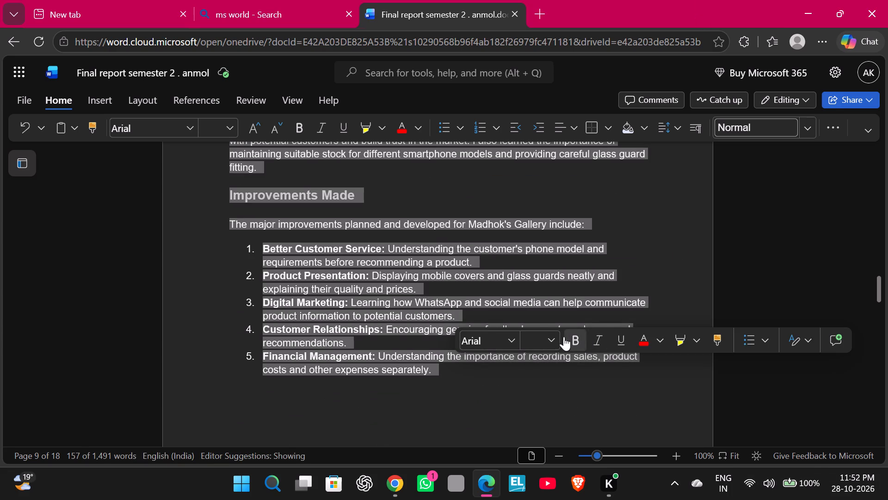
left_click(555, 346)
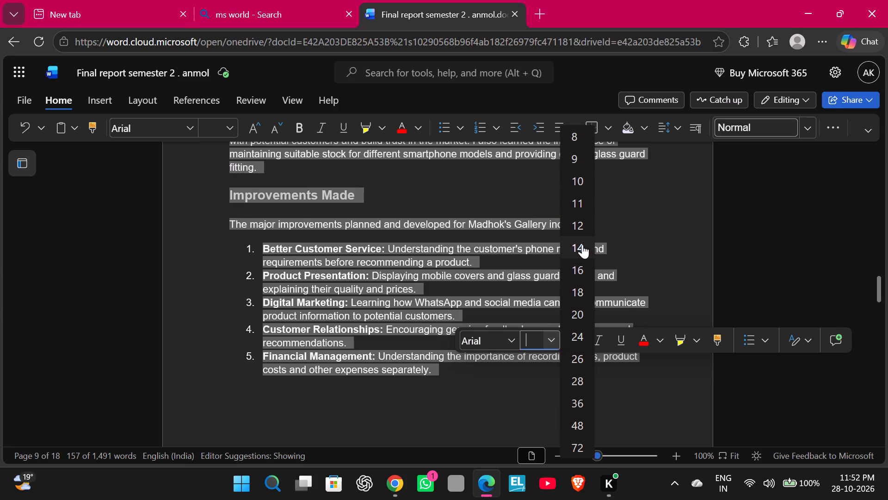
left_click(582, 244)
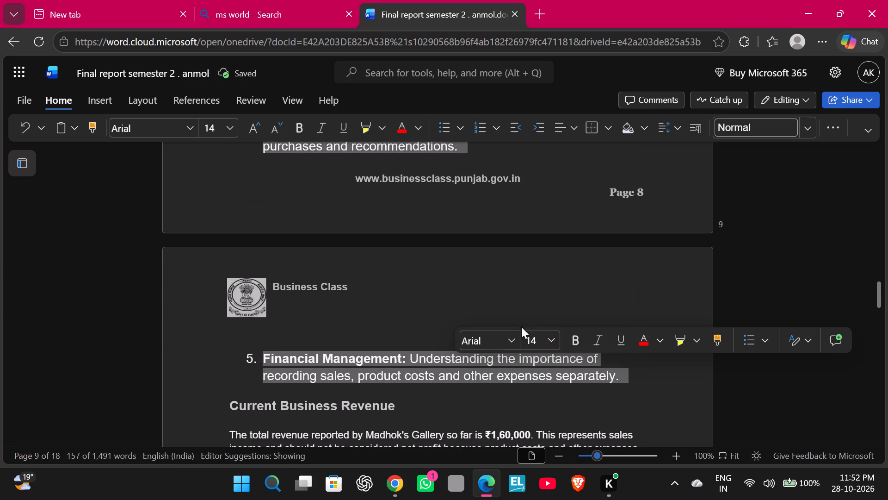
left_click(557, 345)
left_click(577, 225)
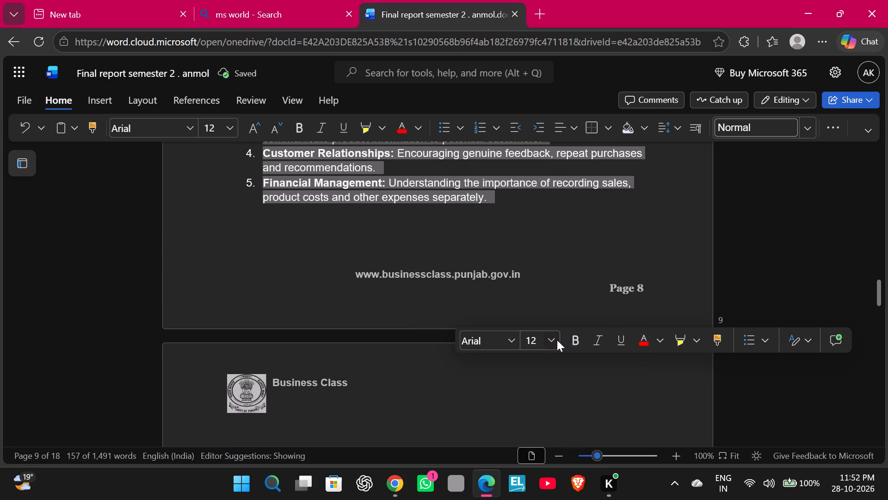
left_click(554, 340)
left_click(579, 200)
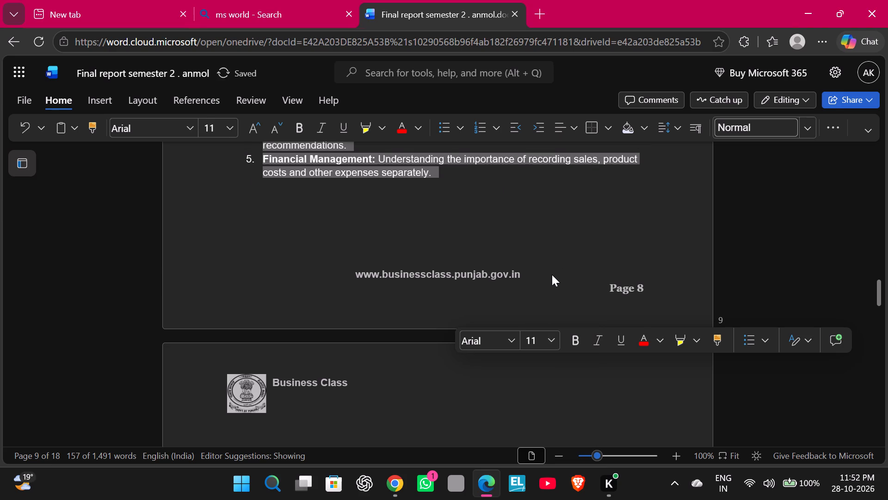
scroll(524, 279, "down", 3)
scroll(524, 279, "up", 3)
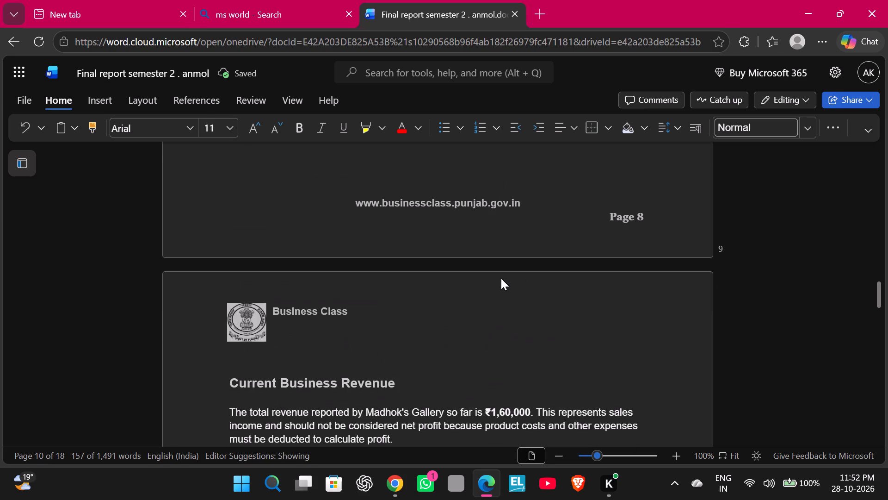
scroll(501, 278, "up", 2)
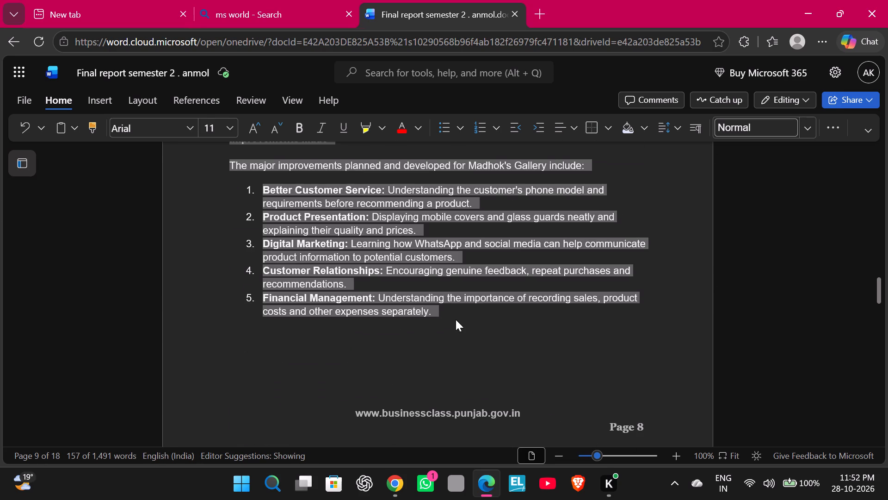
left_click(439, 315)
Set the font size to 10 for the Section 1 text from the Madhok's Gallery introduction through the Financial Management item.
scroll(438, 315, "up", 6)
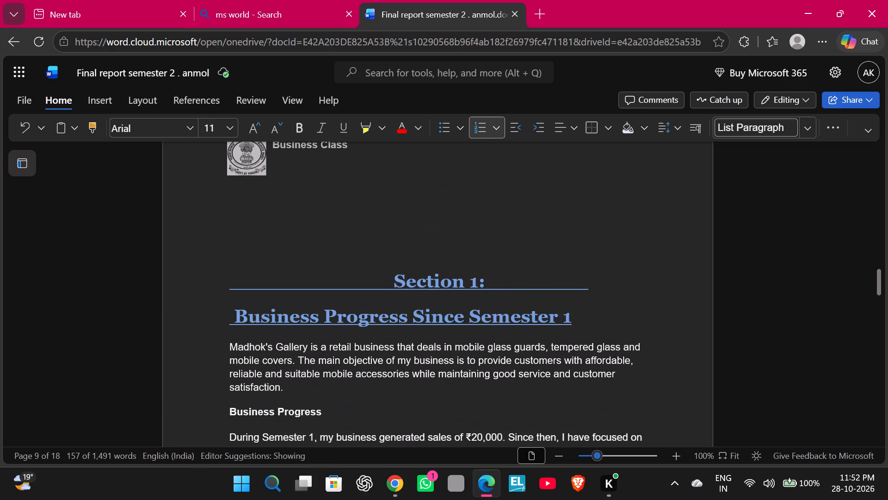
left_click_drag(228, 347, 263, 370)
scroll(254, 366, "down", 1)
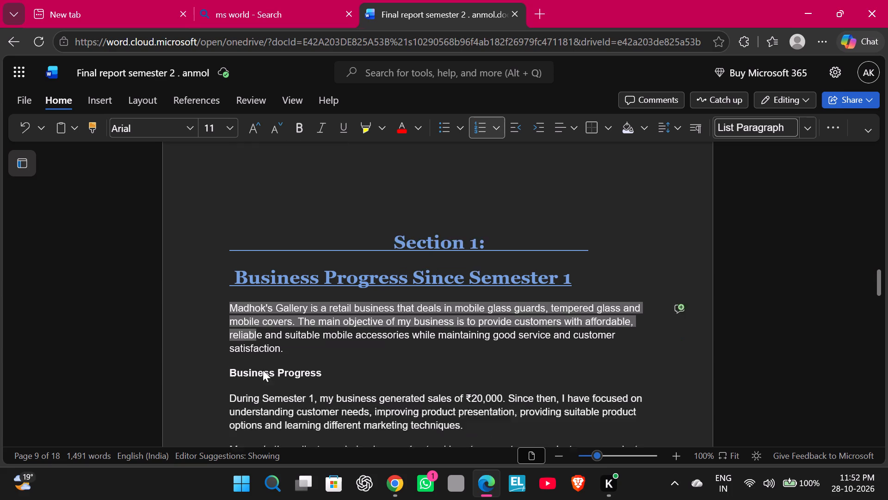
scroll(263, 370, "down", 2)
left_click_drag(263, 370, 275, 370)
scroll(275, 371, "up", 2)
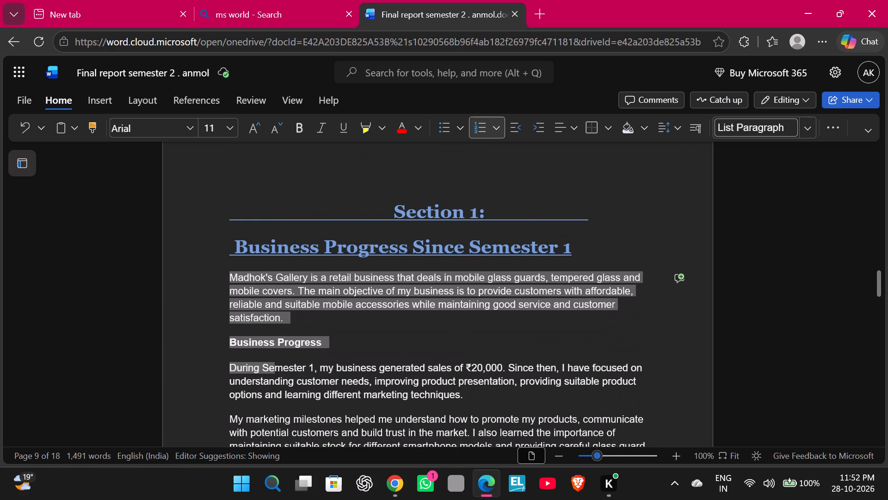
left_click_drag(275, 370, 438, 382)
scroll(275, 370, "down", 4)
left_click(537, 355)
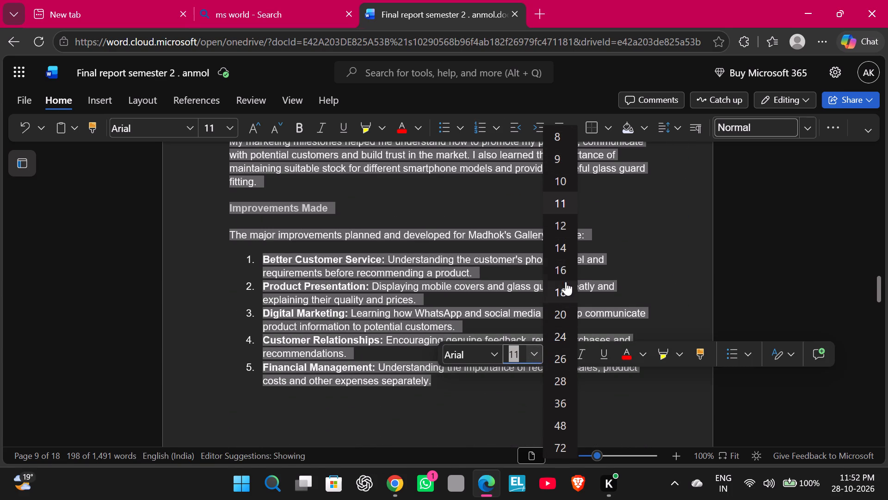
left_click(563, 180)
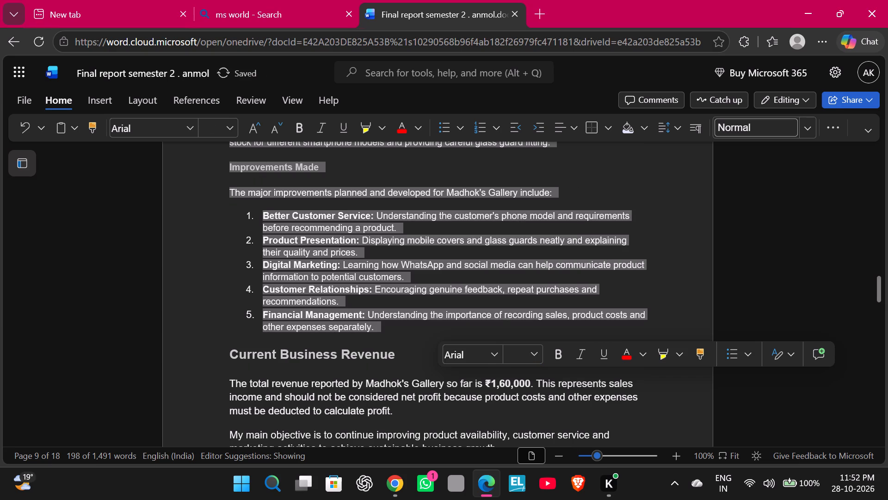
left_click(400, 315)
Delete the extra blank lines between the end of the Current Business Revenue text and the Section 2 heading.
scroll(400, 315, "down", 7)
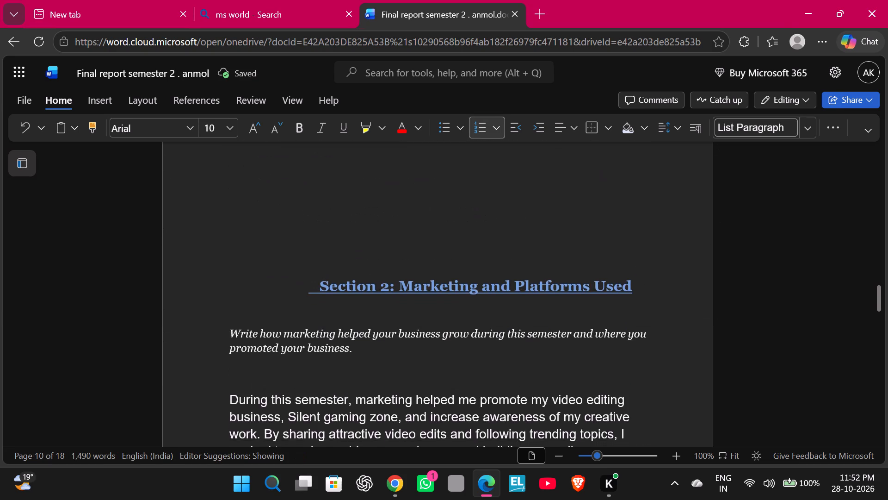
scroll(400, 314, "up", 2)
left_click(354, 345)
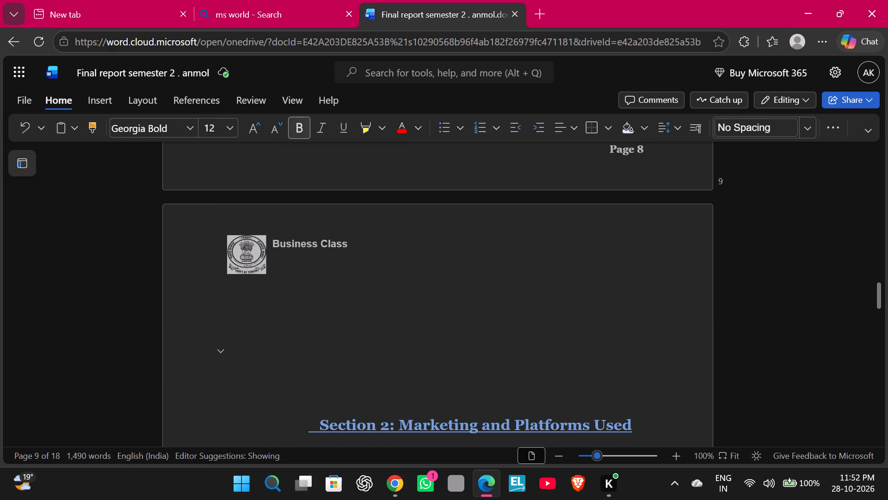
key("BackSpace")
key("BackSpace")
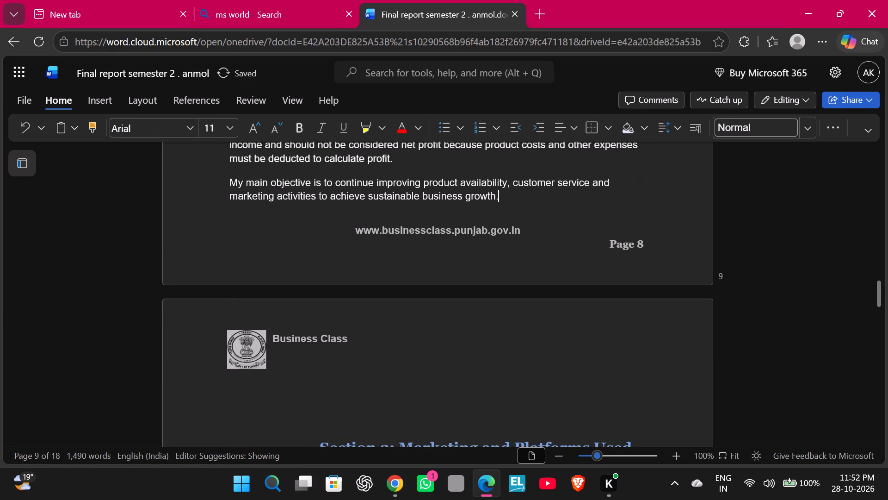
left_click(335, 396)
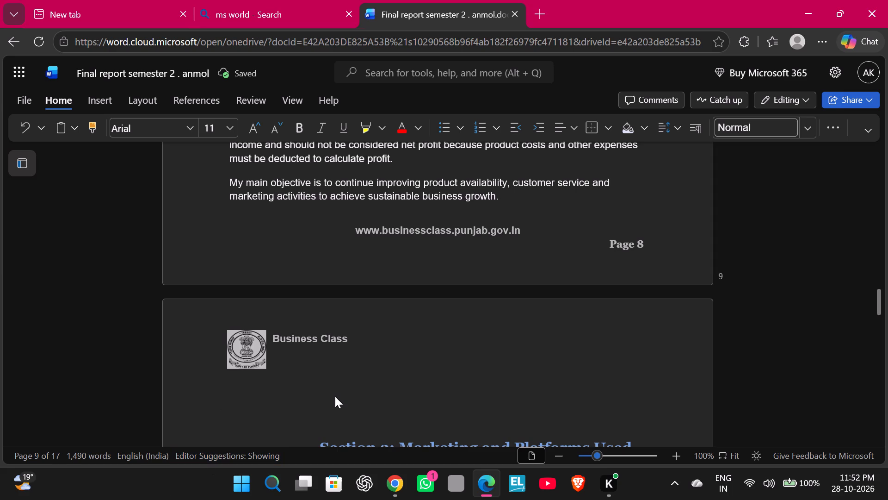
left_click(321, 421)
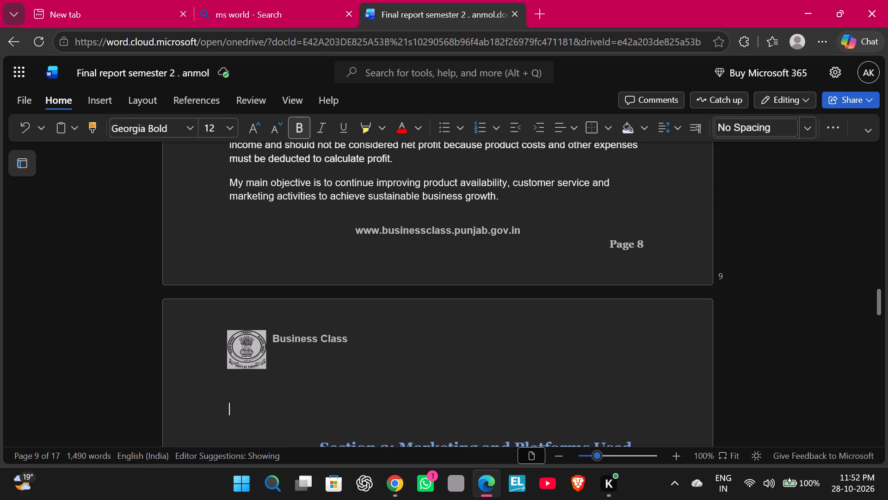
key("BackSpace")
Delete the extra blank lines above the Section 1 heading at the top of its page.
scroll(389, 322, "up", 3)
left_click(387, 369)
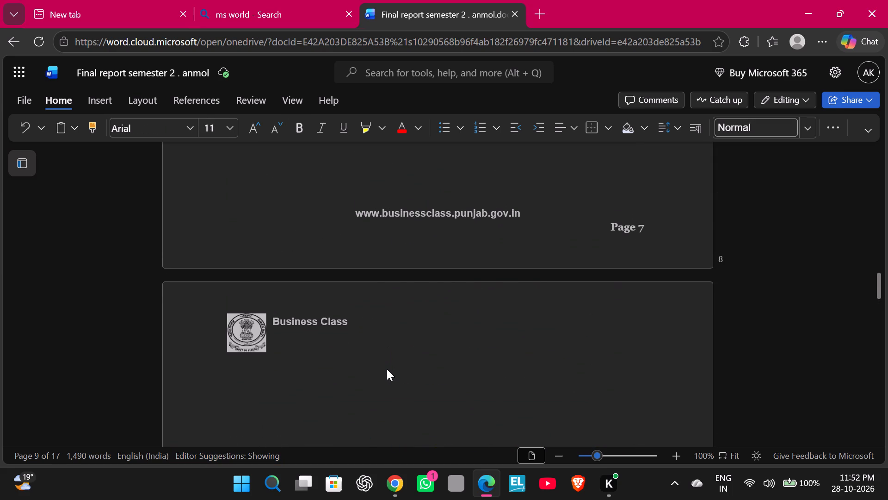
key("BackSpace")
scroll(387, 369, "up", 2)
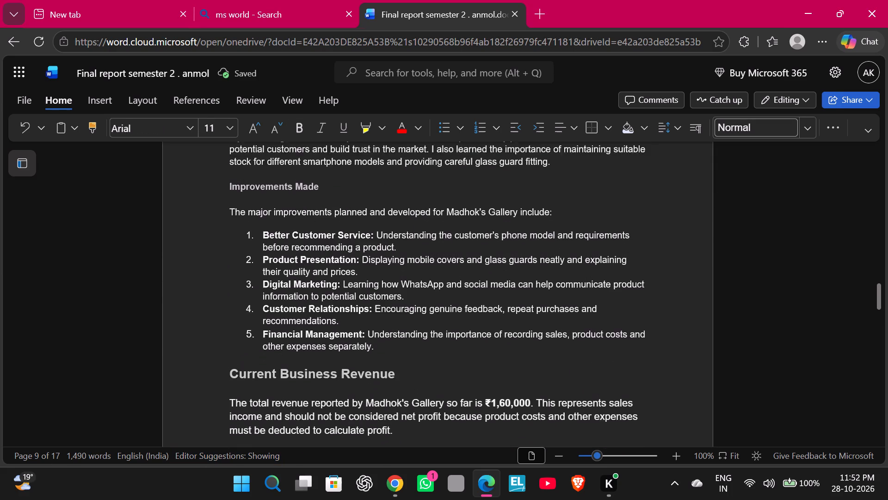
scroll(387, 369, "up", 4)
left_click(390, 321)
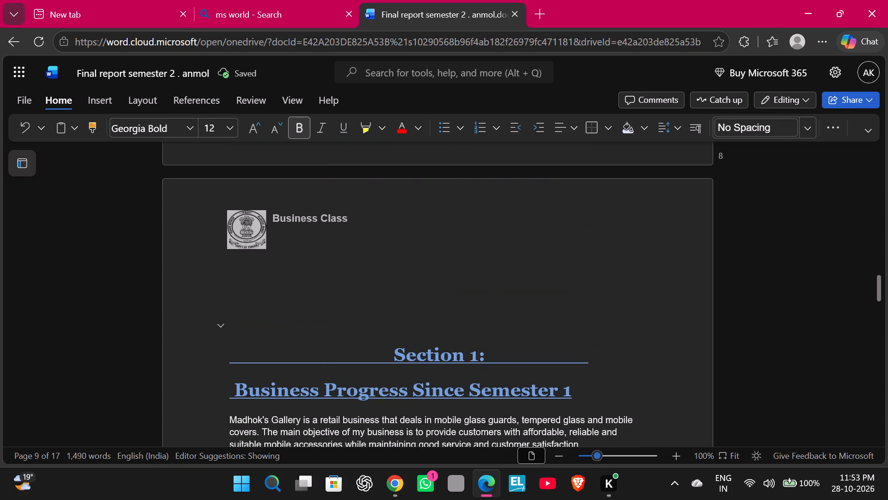
key("BackSpace")
key("BackSpace")
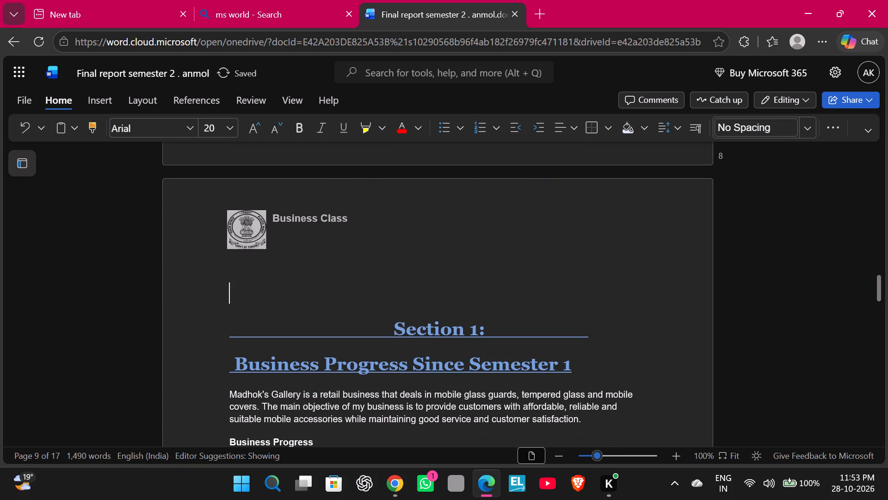
left_click(402, 312)
left_click(407, 303)
key("BackSpace")
left_click(211, 337)
key("BackSpace")
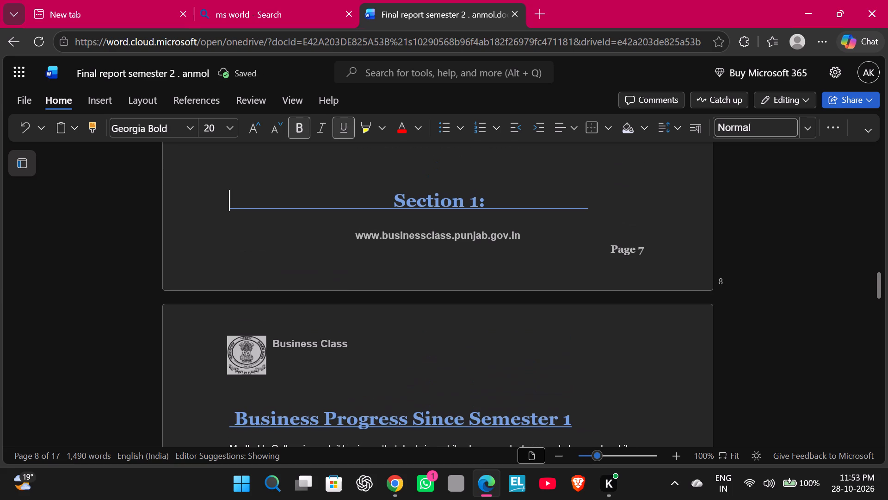
Insert a line before the Section 1 heading so it moves onto the page with Business Progress Since Semester 1.
key("Return")
Insert spacing and a line break before the "Section 2: Marketing and Platforms Used" heading so it starts on the next page.
scroll(211, 337, "down", 3)
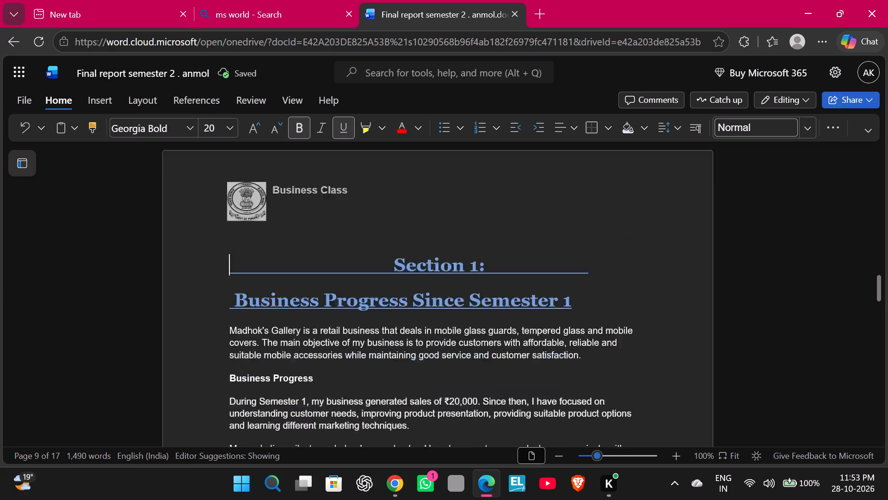
scroll(288, 279, "down", 4)
scroll(321, 246, "down", 4)
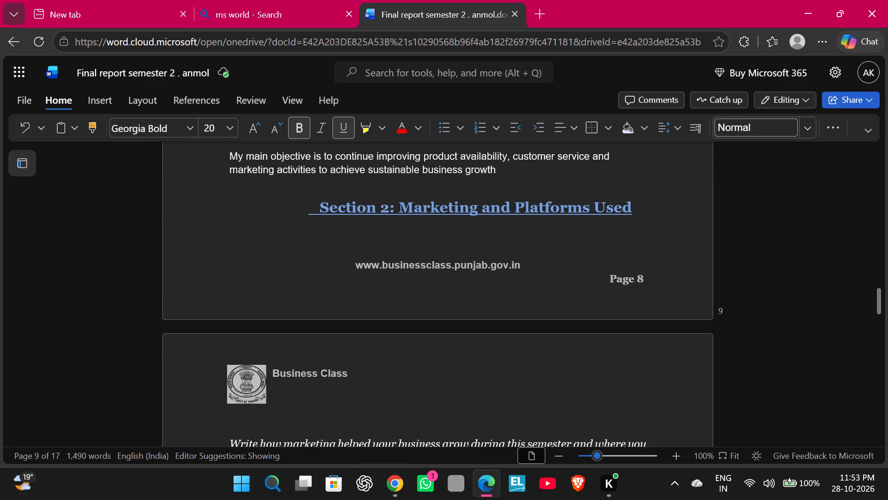
left_click(302, 217)
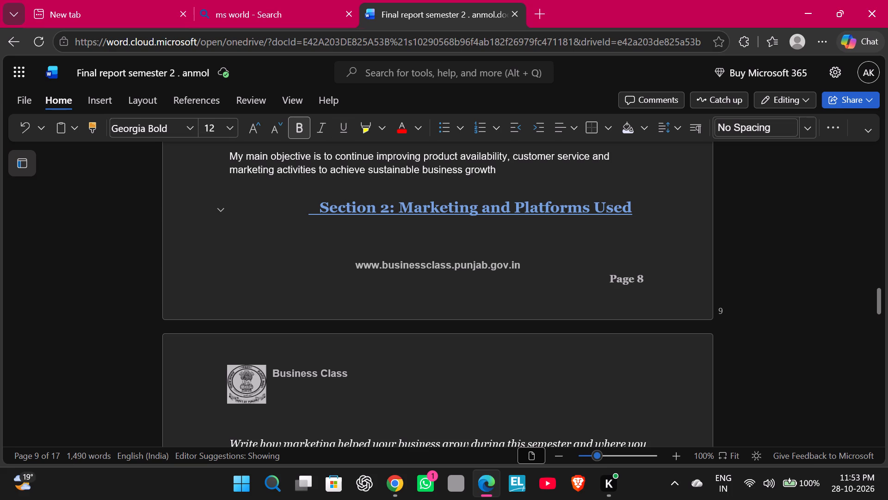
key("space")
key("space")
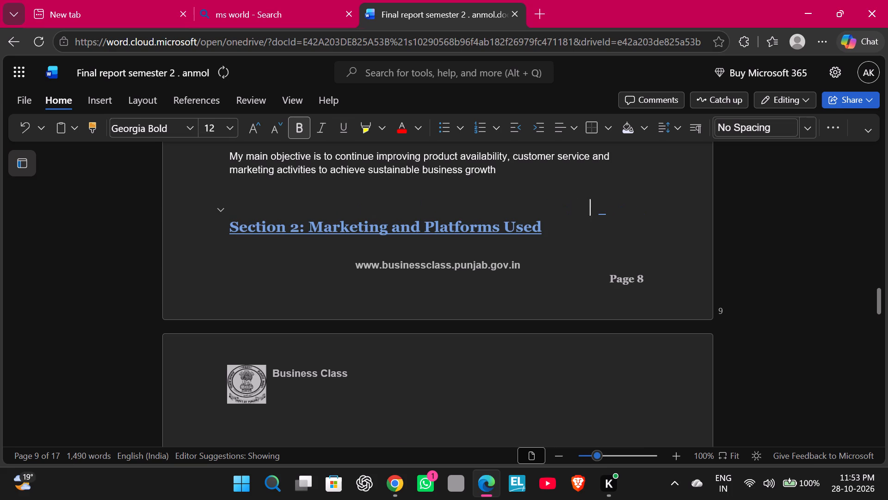
key("Return")
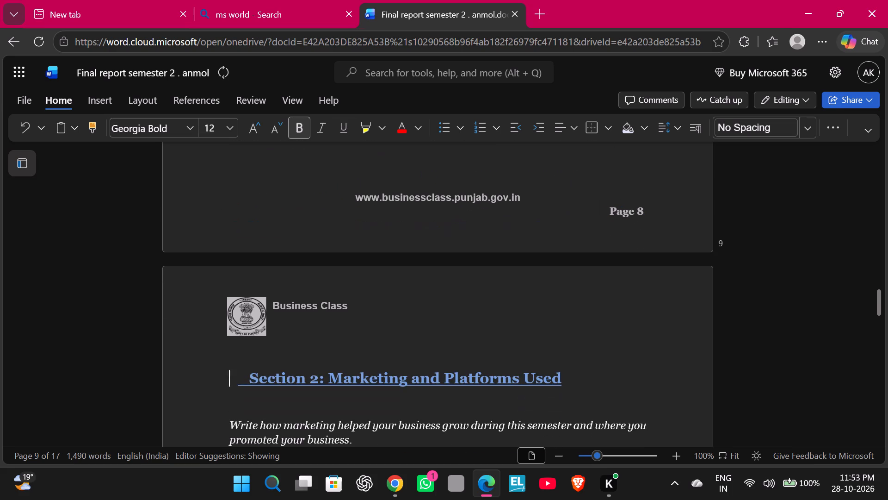
Select the Section 2 text from the italic marketing instruction through the paragraph about Instagram and YouTube as main promotion platforms.
scroll(301, 217, "down", 2)
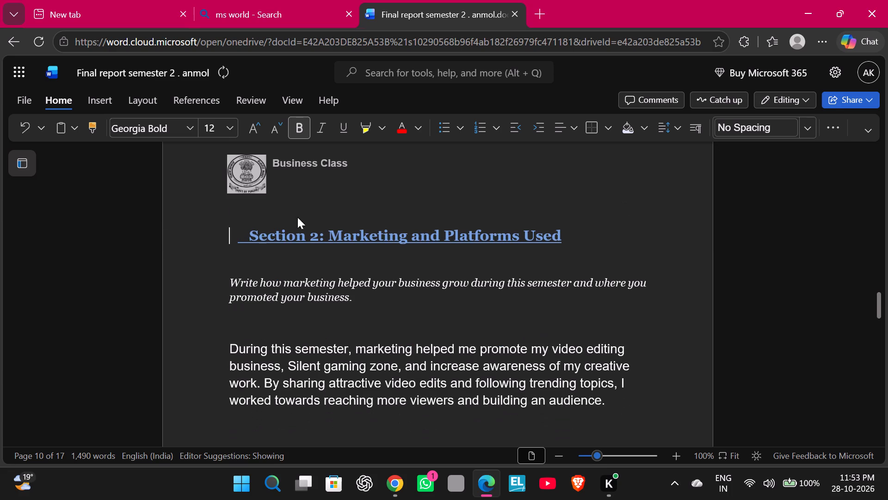
left_click_drag(209, 281, 353, 346)
scroll(327, 335, "down", 4)
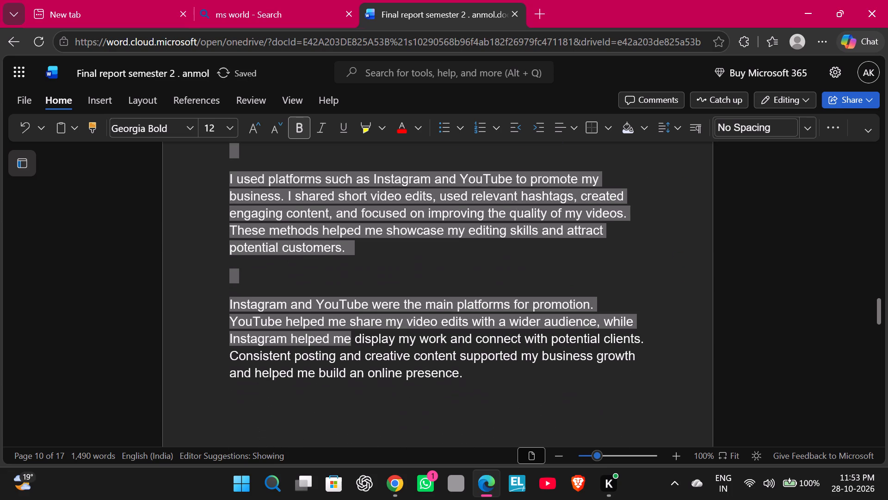
left_click_drag(353, 346, 481, 370)
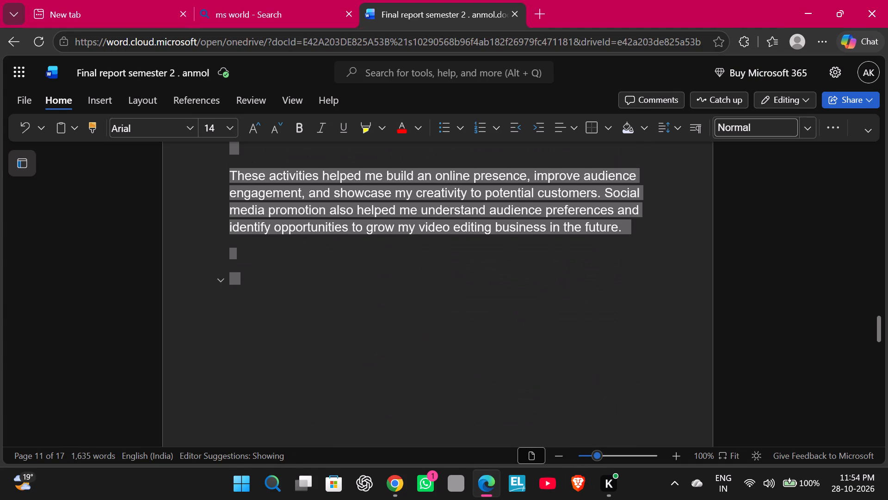
left_click_drag(605, 280, 632, 270)
key("ctrl+v")
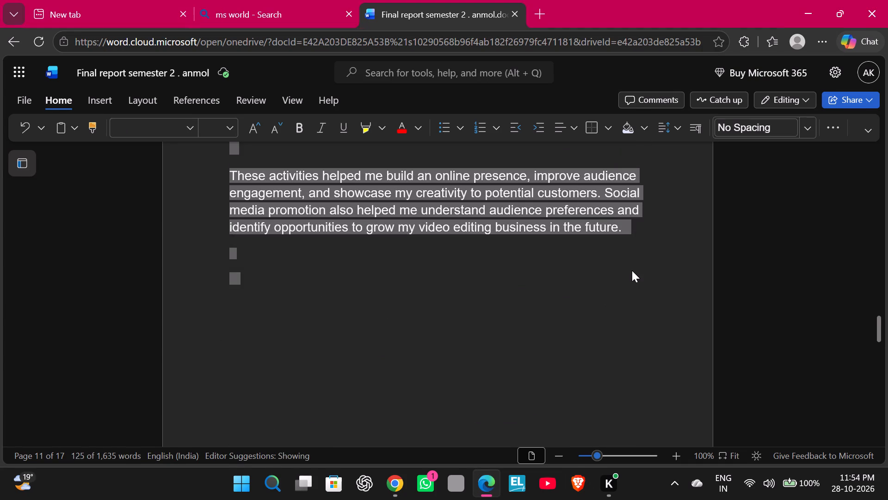
Set the font size to 10 for the new Section 3 text from the Introduction through the Note paragraph.
scroll(586, 265, "up", 3)
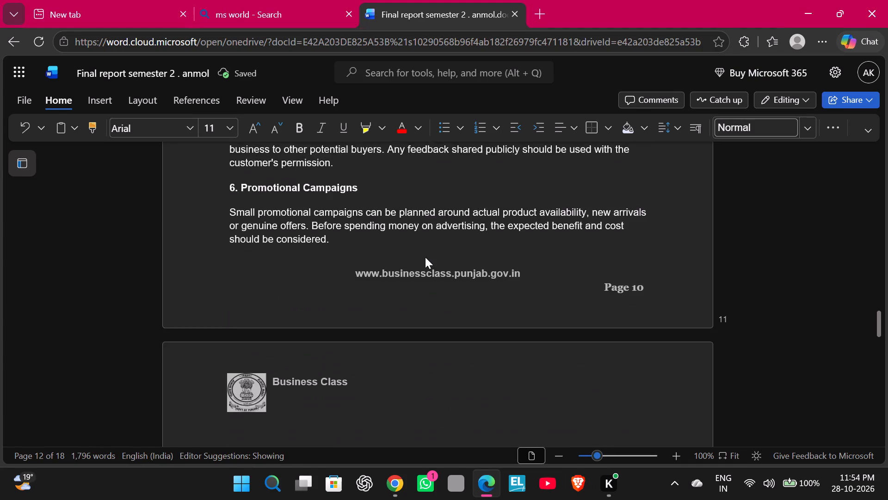
scroll(411, 256, "up", 3)
scroll(319, 237, "up", 6)
left_click_drag(203, 305, 280, 351)
scroll(250, 347, "down", 6)
left_click(248, 275)
scroll(251, 273, "up", 6)
left_click_drag(197, 310, 302, 359)
scroll(294, 354, "down", 4)
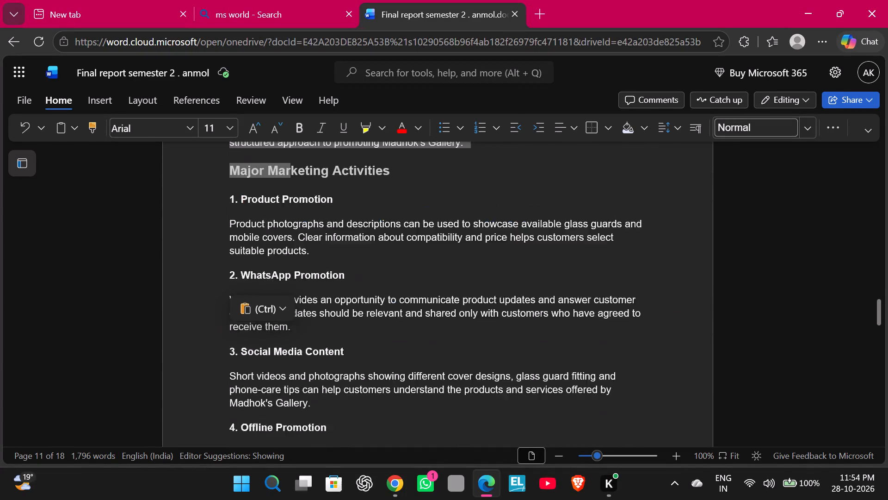
left_click_drag(302, 359, 395, 319)
scroll(323, 358, "down", 9)
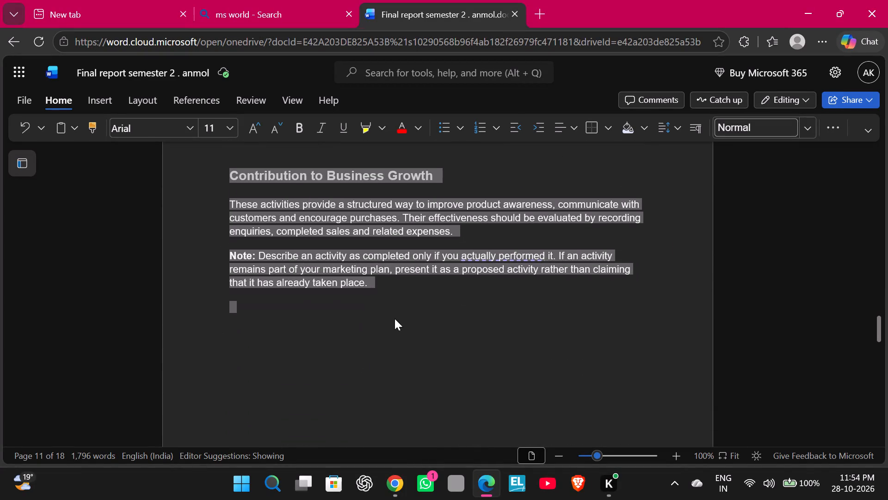
left_click_drag(395, 319, 400, 309)
left_click(501, 281)
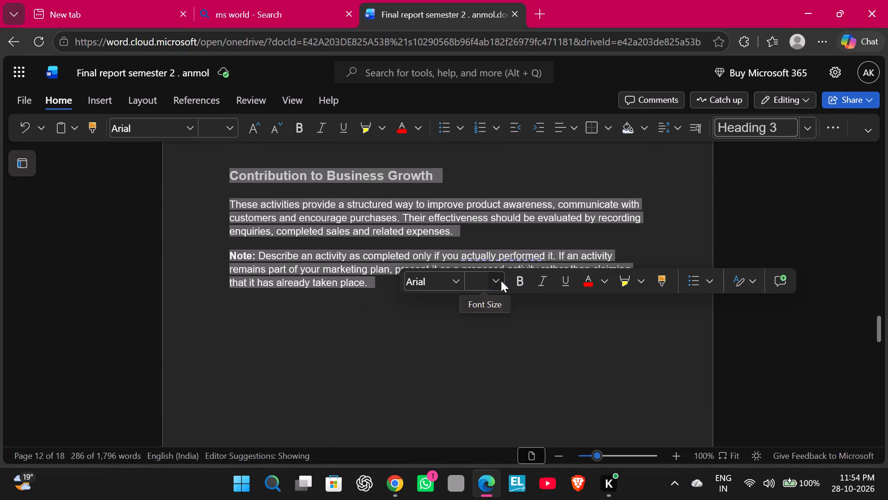
left_click(525, 188)
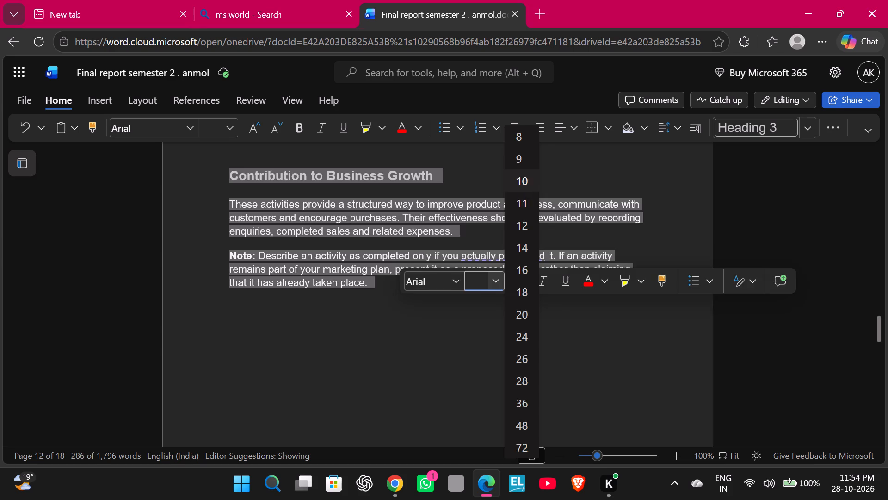
Check the resized Section 3: Marketing Activities Done text from the Note paragraph back up to its heading.
scroll(376, 218, "up", 1)
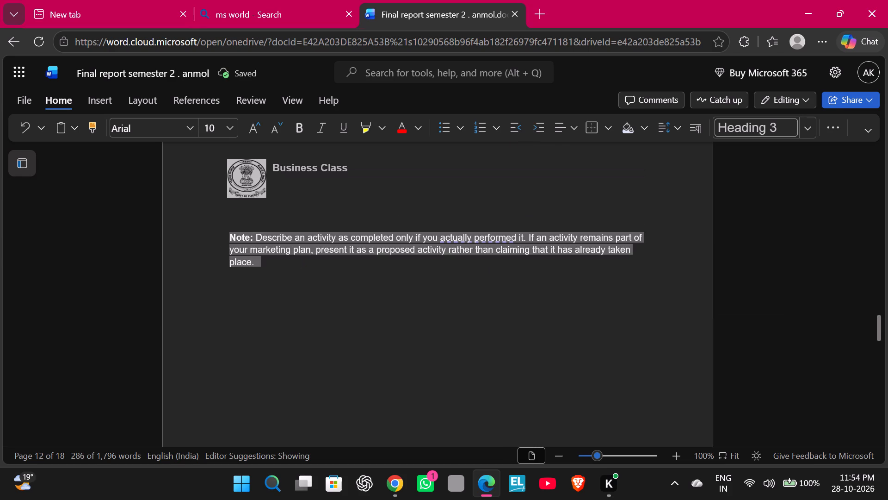
scroll(287, 214, "up", 11)
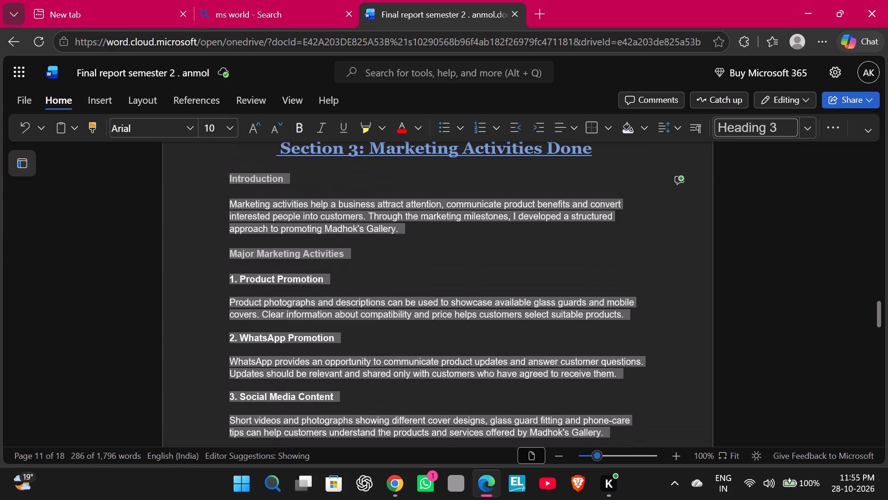
scroll(303, 227, "up", 1)
left_click(304, 247)
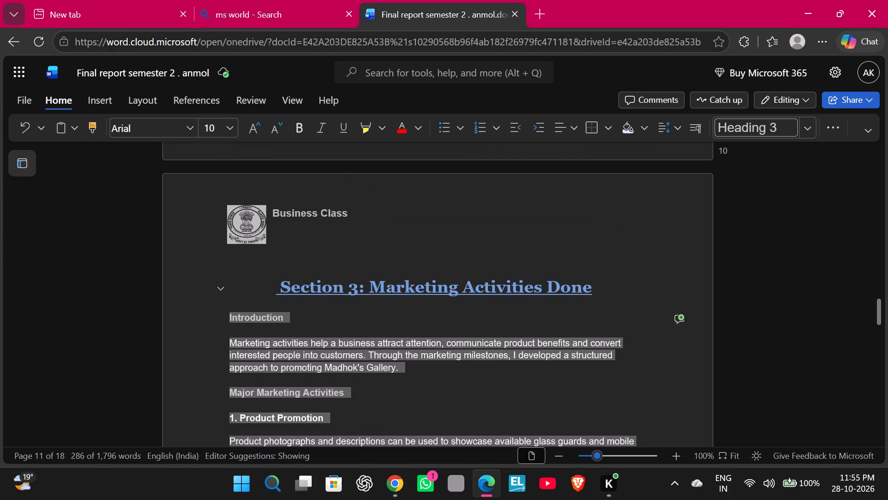
left_click(203, 319)
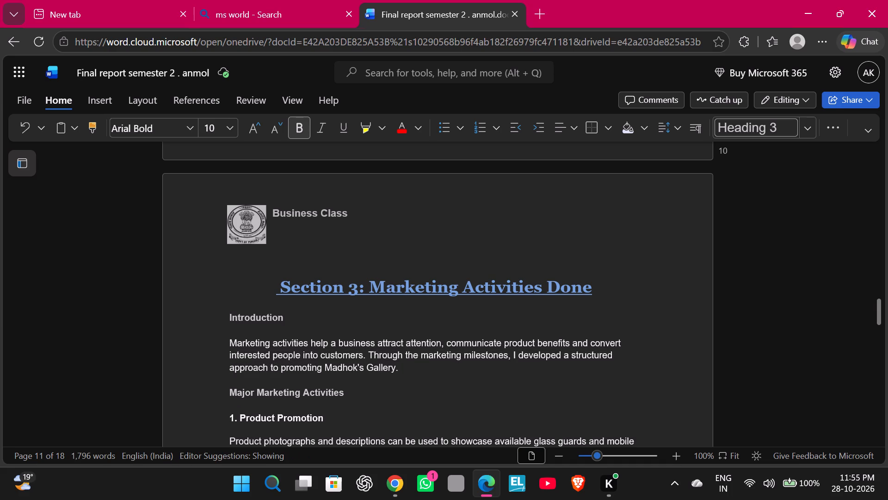
Delete the Note paragraph at the end of Section 3, below Contribution to Business Growth.
scroll(333, 380, "down", 4)
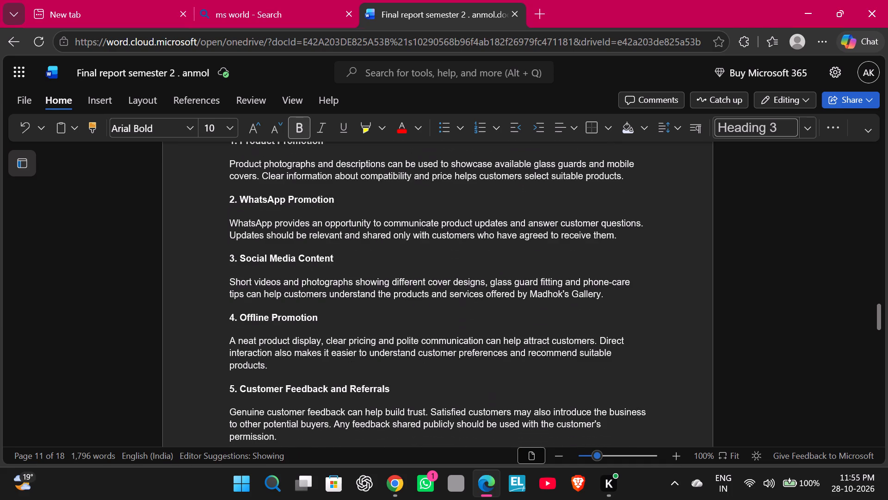
scroll(298, 332, "down", 6)
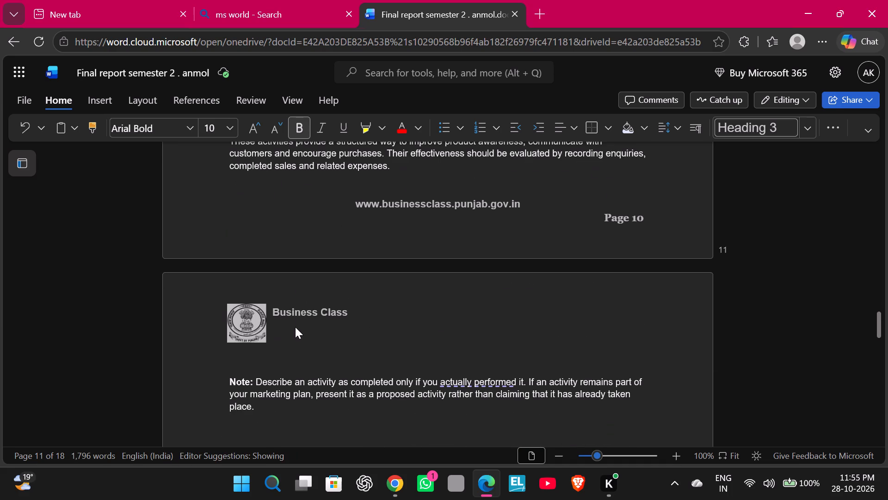
left_click_drag(211, 380, 296, 412)
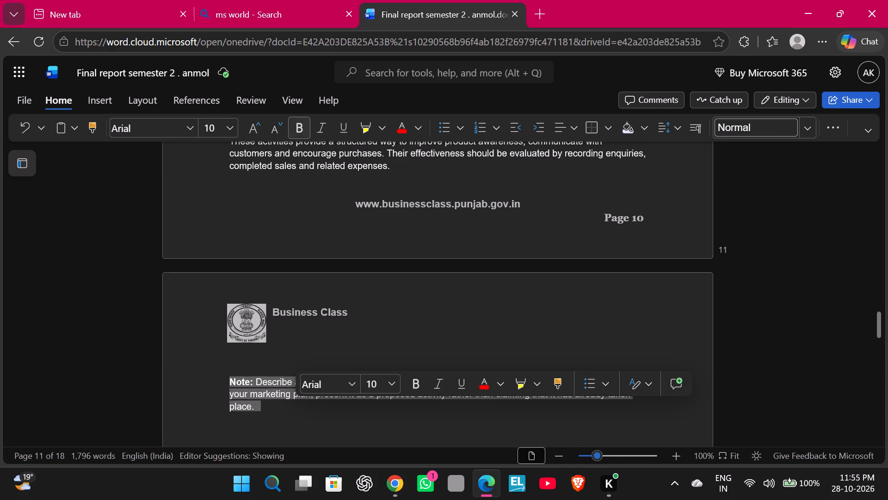
key("BackSpace")
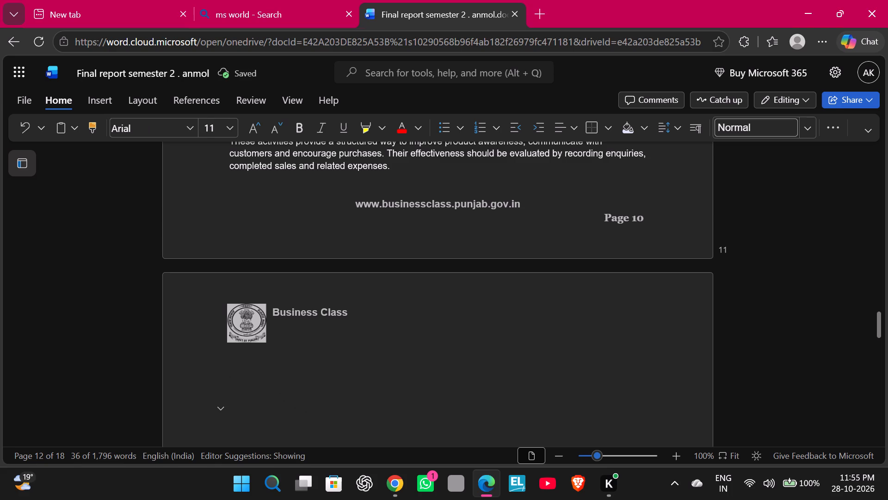
Delete the run of blank lines between the end of Section 3 and the Section 4: Content and Community Engagement heading.
left_click(311, 423)
scroll(313, 418, "down", 5)
scroll(346, 364, "down", 4)
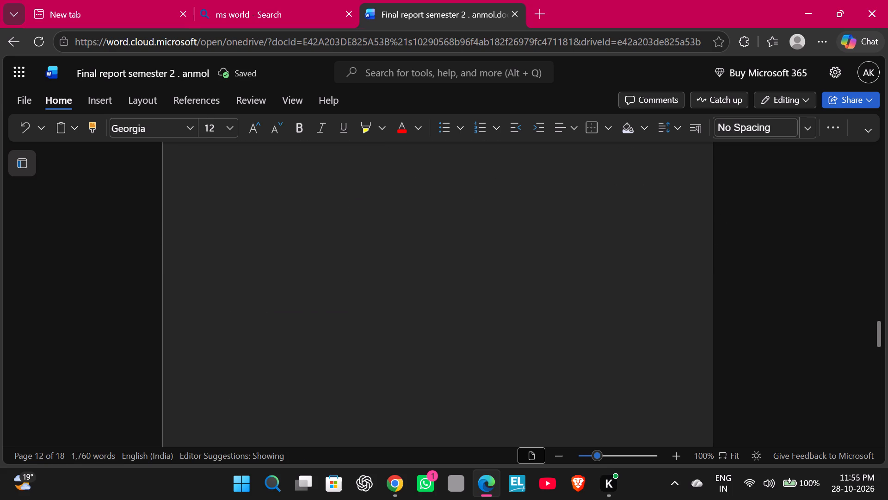
scroll(346, 362, "down", 5)
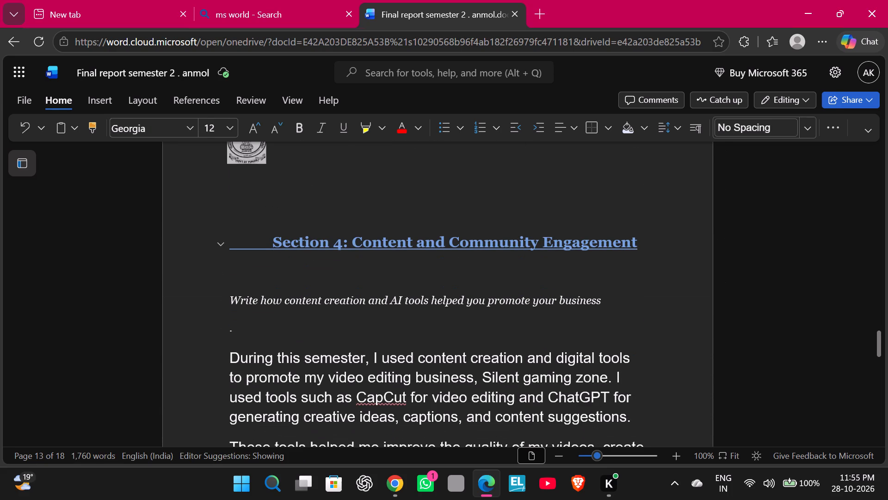
left_click(194, 241)
key("BackSpace")
key("BackSpace")
key("BackSpace")
key("BackSpace")
key("BackSpace")
key("BackSpace")
key("BackSpace")
key("BackSpace")
key("BackSpace")
key("BackSpace")
key("BackSpace")
key("BackSpace")
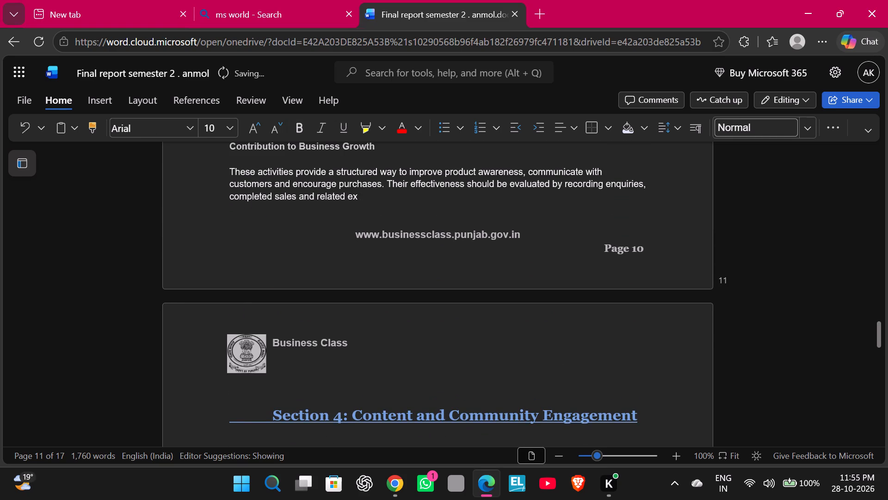
key("BackSpace")
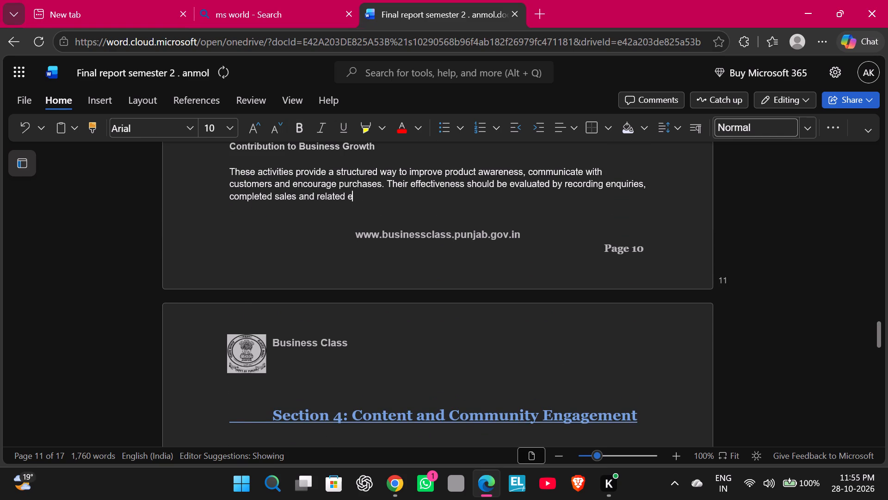
Undo the excess deletions at the end of the Contribution to Business Growth paragraph, and remove the remaining blank line above the Section 4 heading.
key("ctrl+z")
key("ctrl+z")
key("ctrl+z")
key("ctrl+z")
key("ctrl+z")
key("ctrl+z")
key("ctrl+z")
key("ctrl+z")
key("ctrl+z")
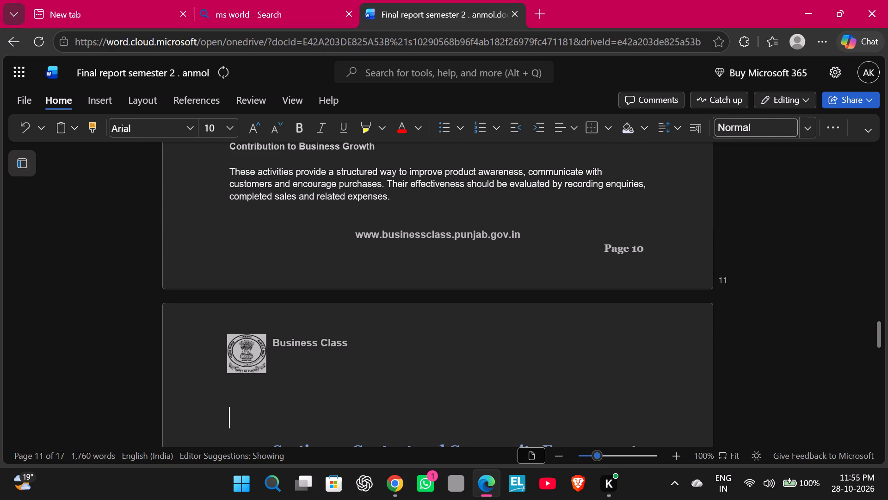
key("equal")
key("BackSpace")
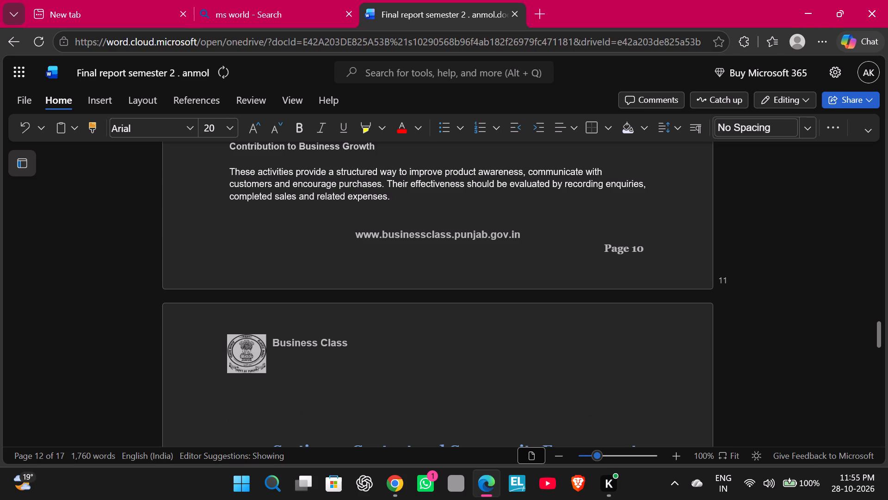
key("BackSpace")
Review the text and layout of the marketing sections, from Instagram Marketing through to the Section 4 heading.
scroll(194, 241, "up", 6)
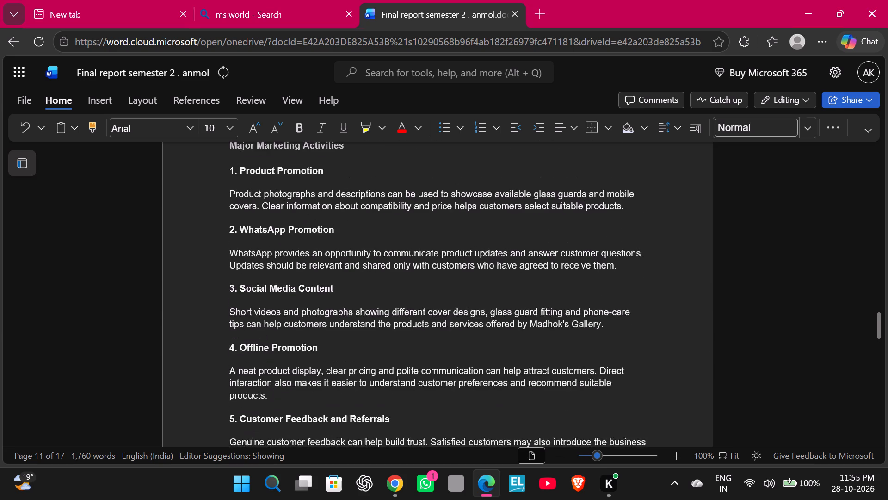
scroll(199, 238, "up", 8)
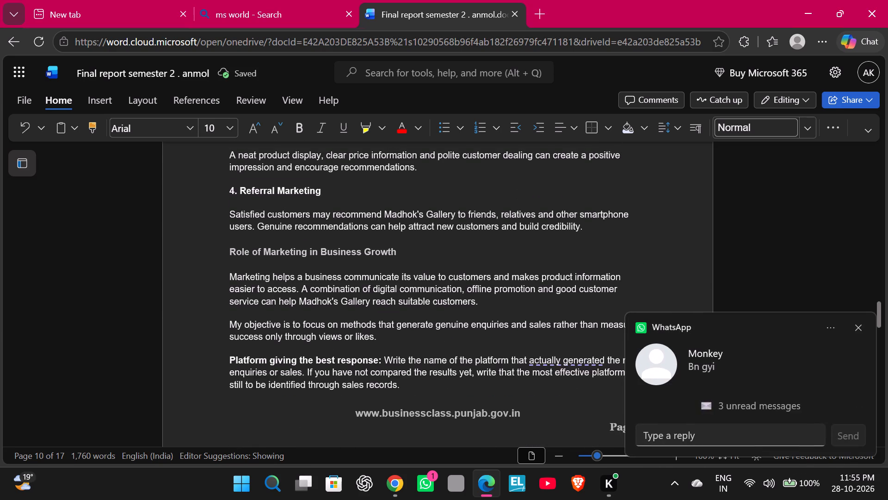
scroll(203, 237, "up", 6)
scroll(203, 237, "down", 4)
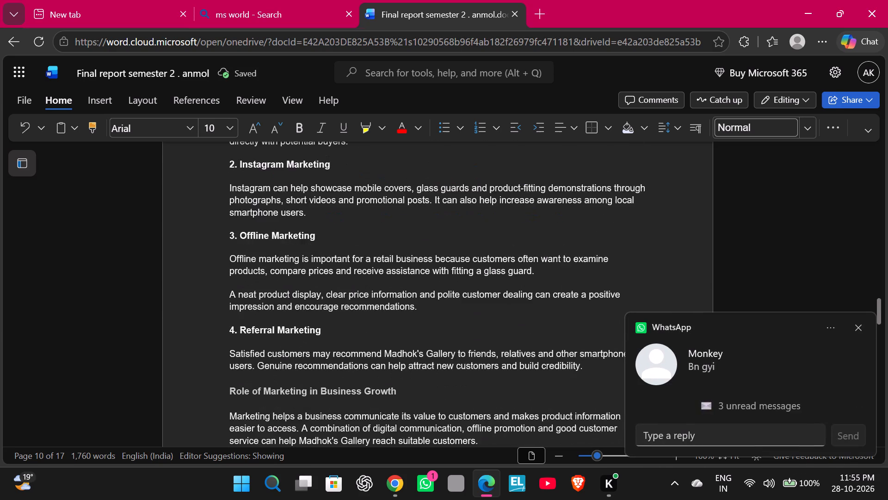
scroll(204, 234, "down", 19)
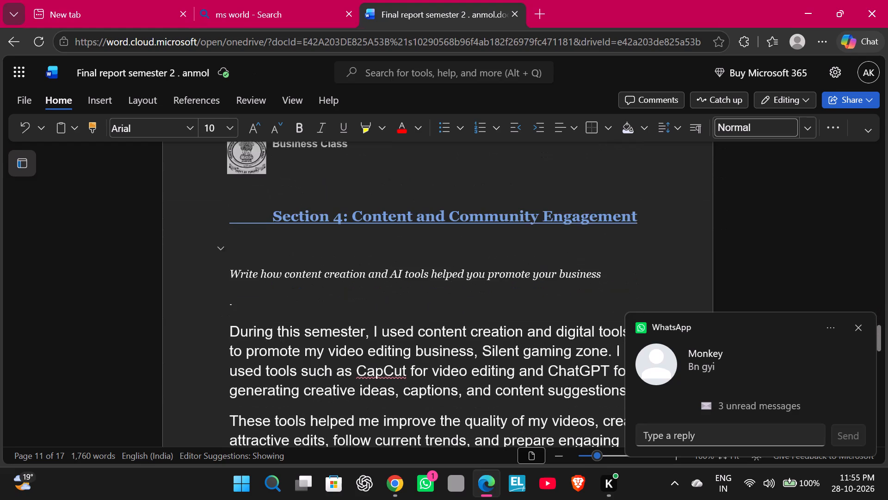
Select the Section 4 instruction line and all the old video editing text beneath it.
left_click_drag(226, 262, 245, 284)
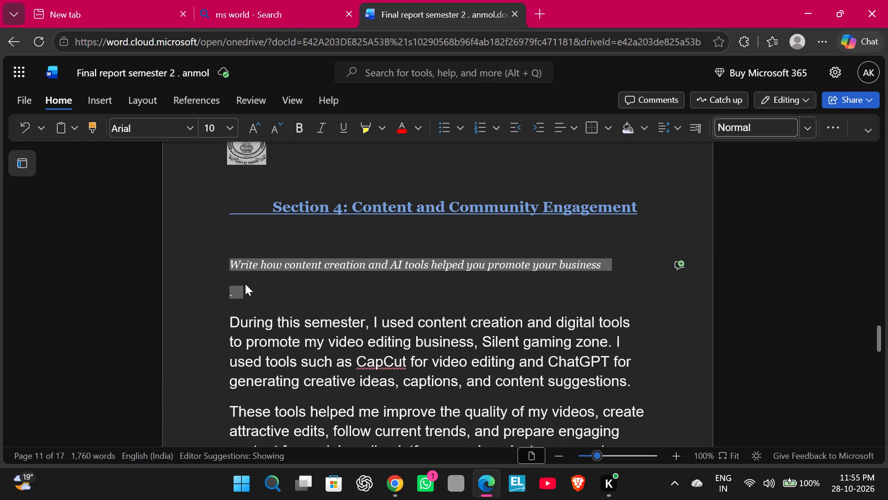
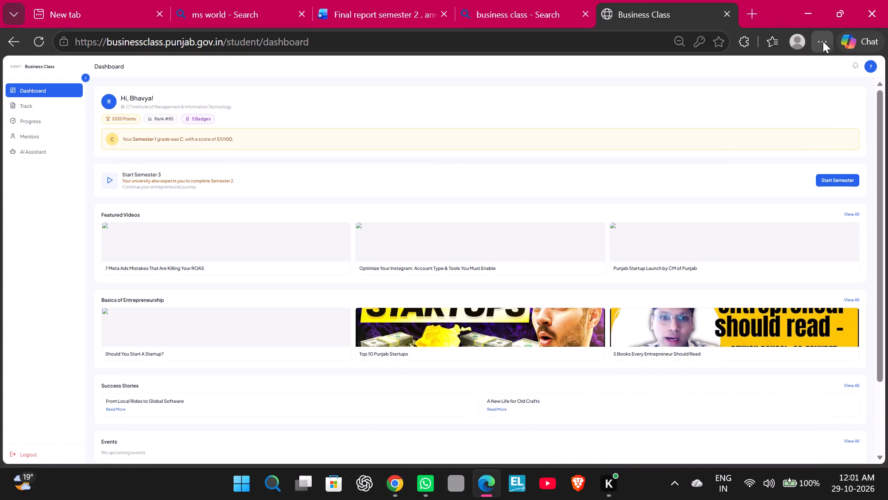
double_click(794, 175)
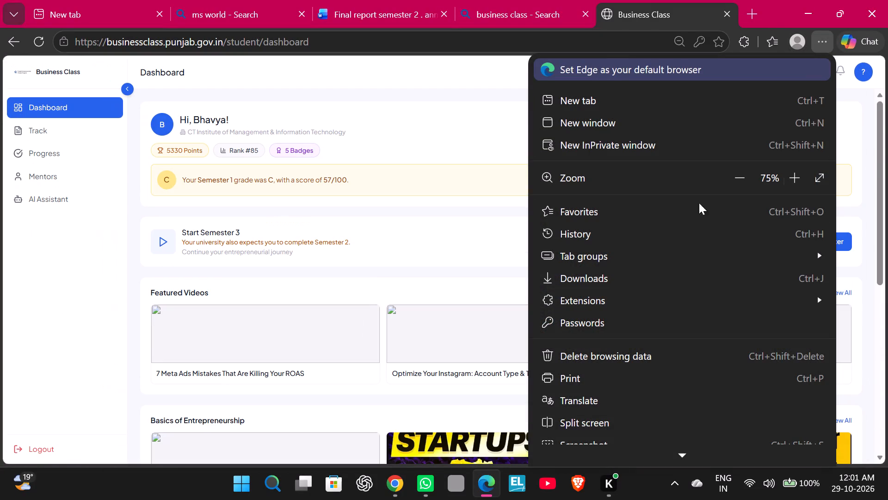
left_click(533, 266)
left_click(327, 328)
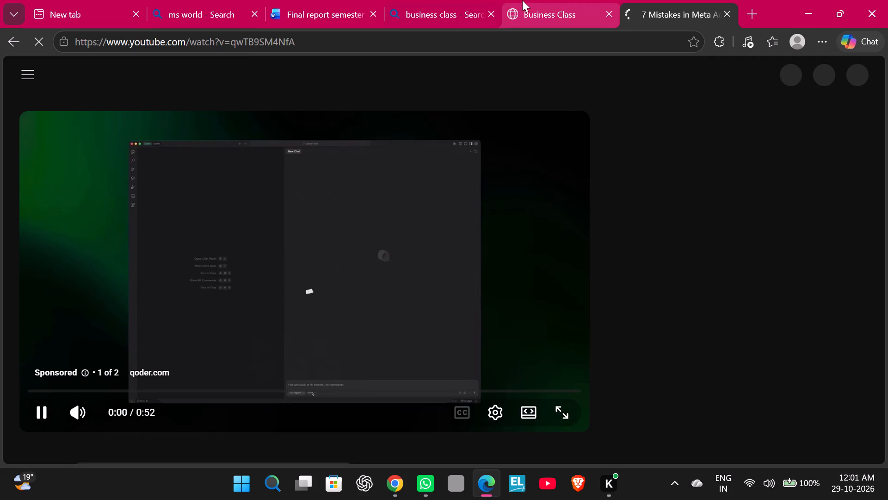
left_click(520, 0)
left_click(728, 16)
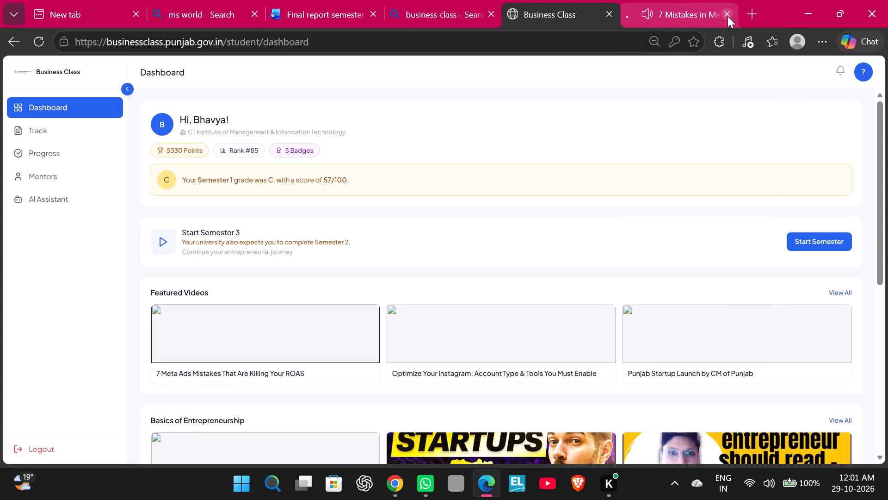
Open the My Profile page and capture a screenshot of its Personal Information section down to the Email row.
key("shift+super+s")
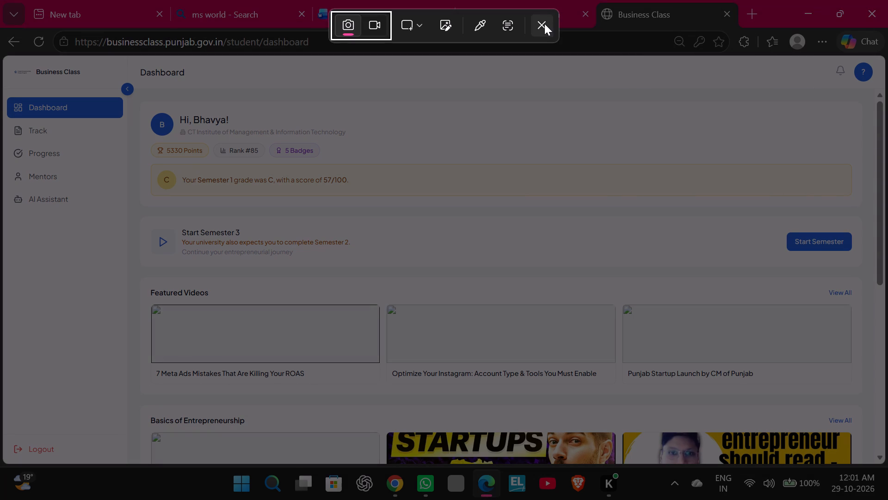
left_click(544, 24)
left_click(859, 70)
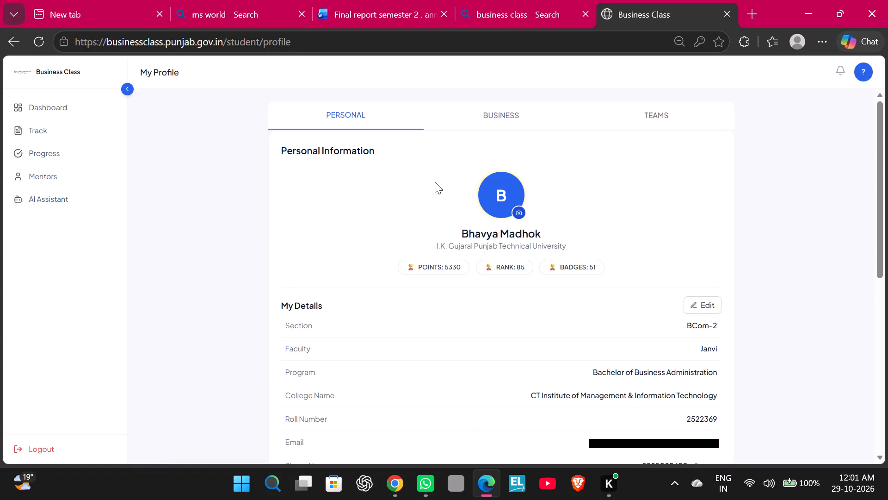
key("shift+super+s")
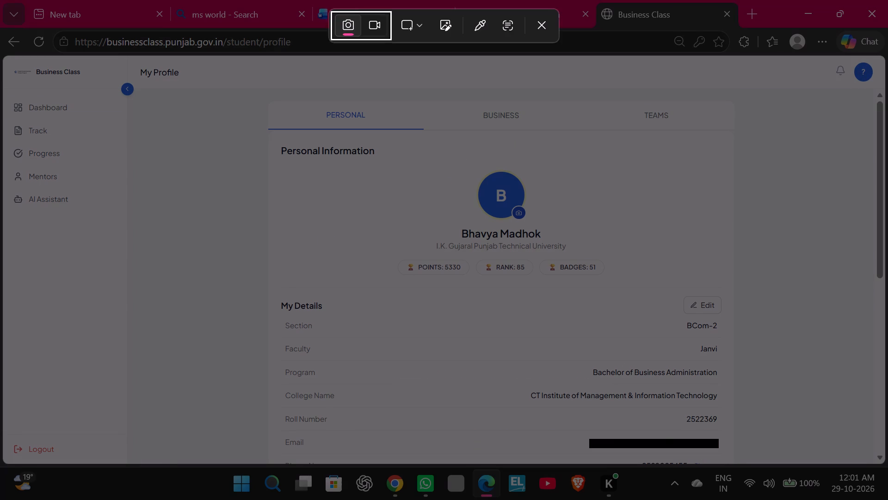
left_click_drag(265, 131, 718, 463)
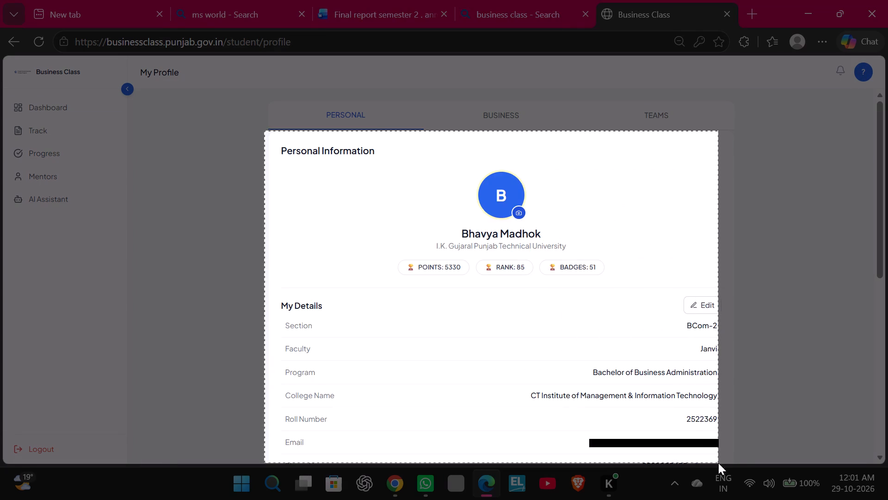
left_click_drag(718, 463, 734, 458)
Return to the Word report and remove the previous student's grade dashboard picture from the first page.
left_click(520, 0)
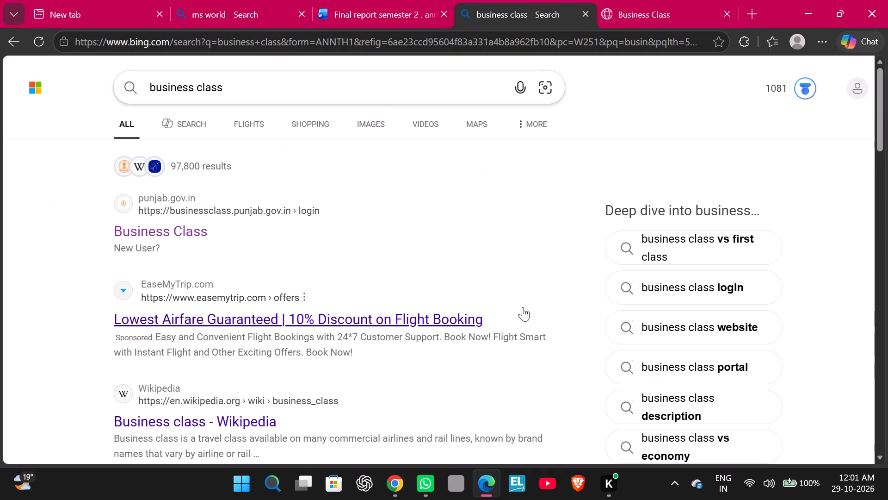
left_click(335, 0)
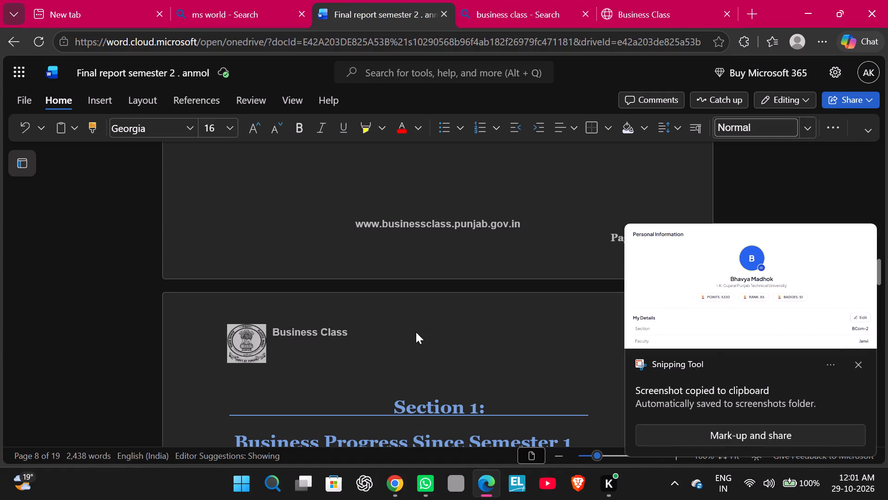
scroll(416, 332, "up", 20)
scroll(416, 332, "up", 3)
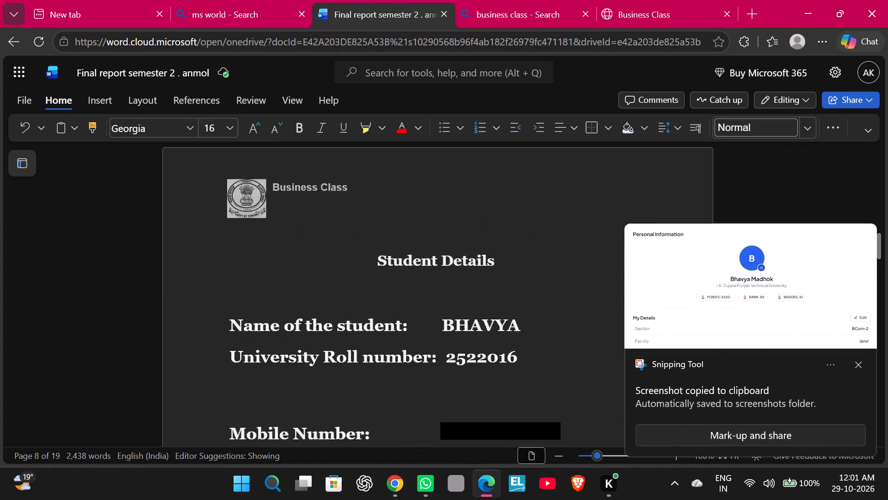
scroll(417, 330, "up", 13)
scroll(417, 330, "up", 8)
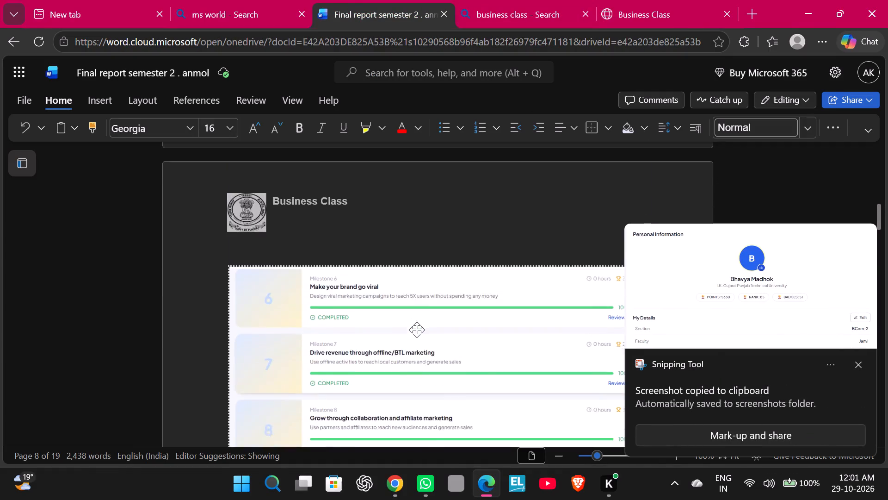
scroll(417, 330, "up", 20)
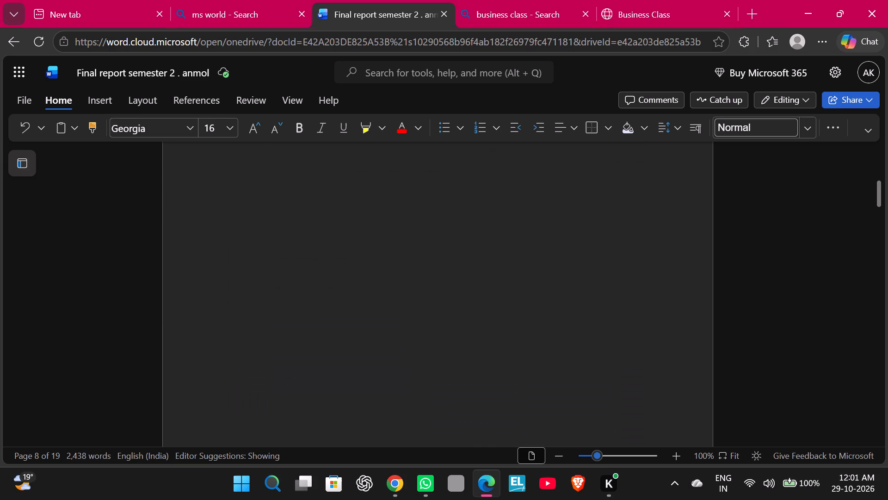
scroll(417, 330, "up", 18)
scroll(417, 330, "up", 5)
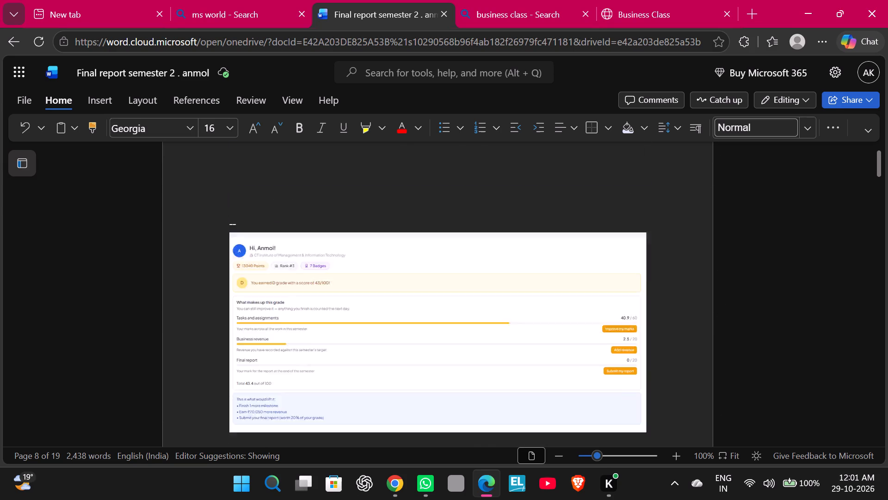
left_click(417, 337)
right_click(417, 337)
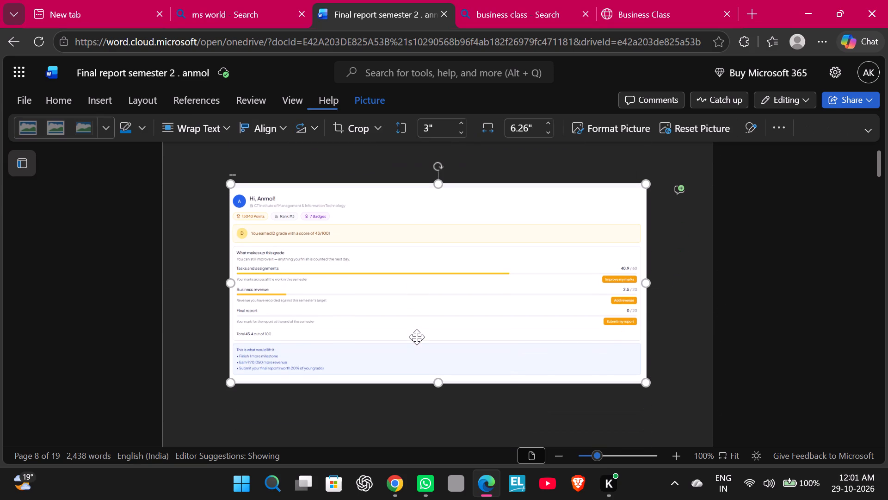
left_click(487, 70)
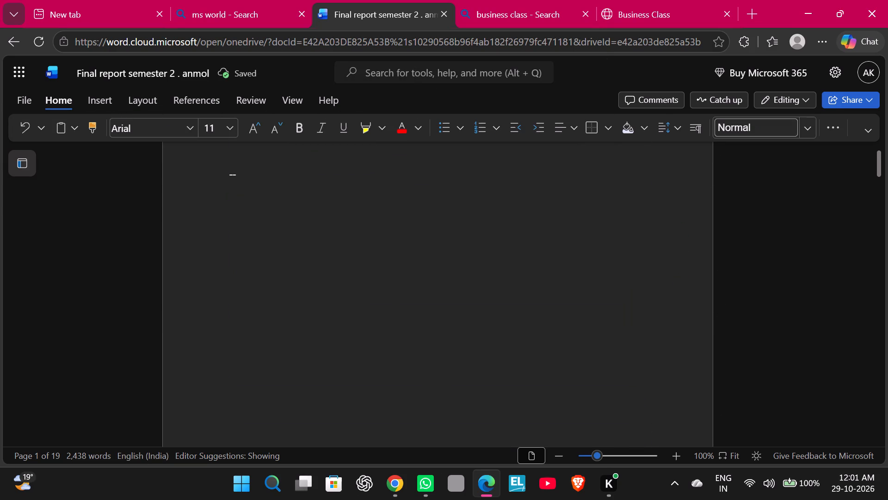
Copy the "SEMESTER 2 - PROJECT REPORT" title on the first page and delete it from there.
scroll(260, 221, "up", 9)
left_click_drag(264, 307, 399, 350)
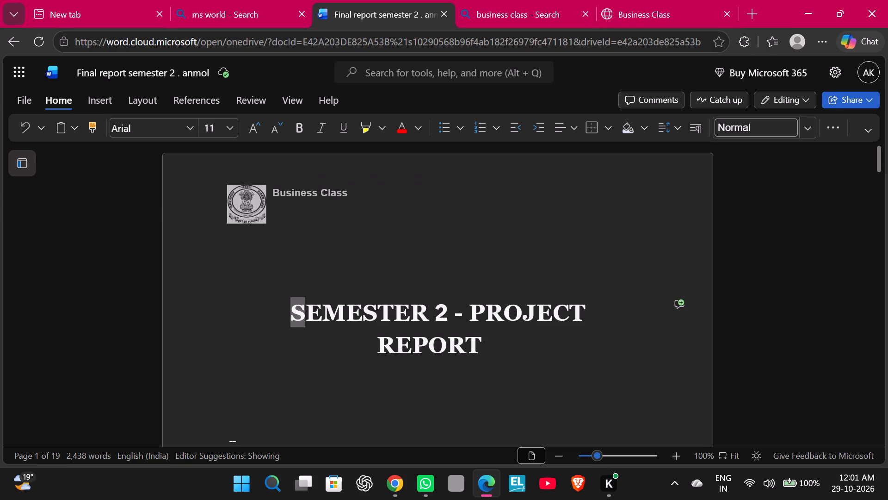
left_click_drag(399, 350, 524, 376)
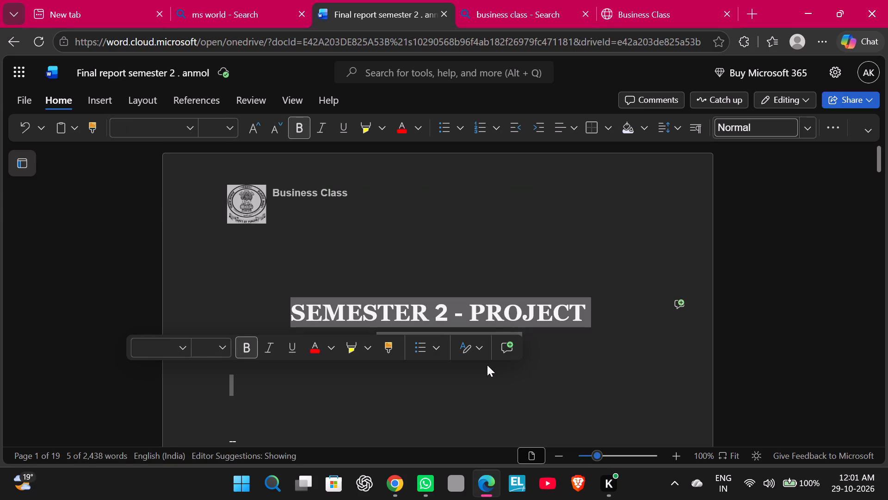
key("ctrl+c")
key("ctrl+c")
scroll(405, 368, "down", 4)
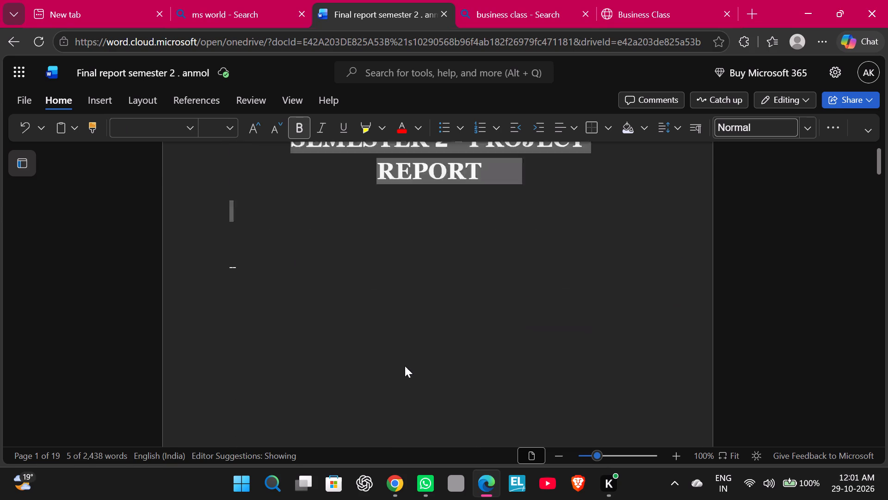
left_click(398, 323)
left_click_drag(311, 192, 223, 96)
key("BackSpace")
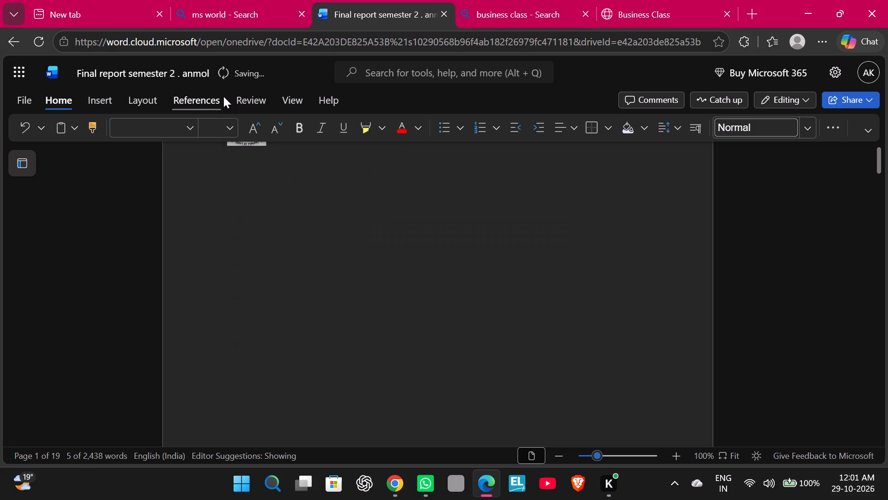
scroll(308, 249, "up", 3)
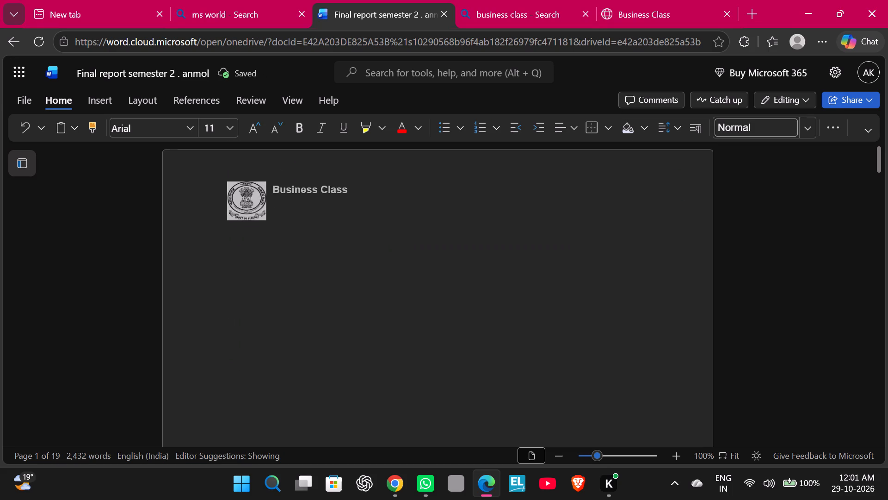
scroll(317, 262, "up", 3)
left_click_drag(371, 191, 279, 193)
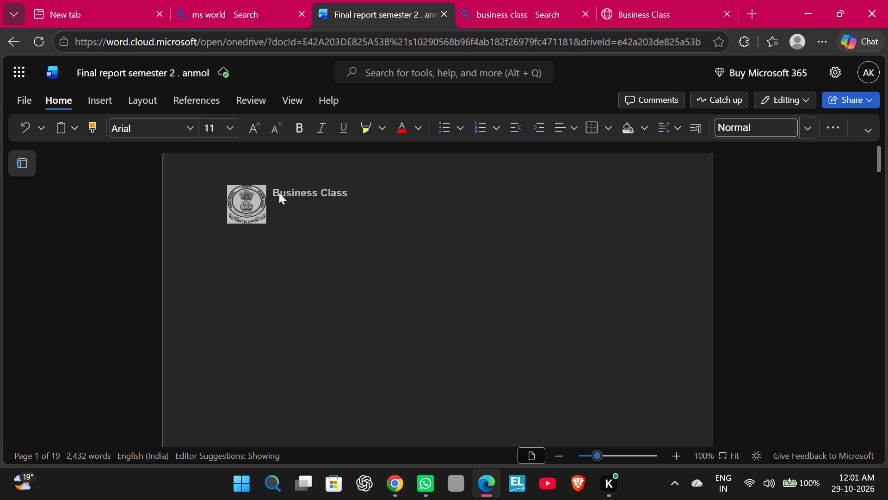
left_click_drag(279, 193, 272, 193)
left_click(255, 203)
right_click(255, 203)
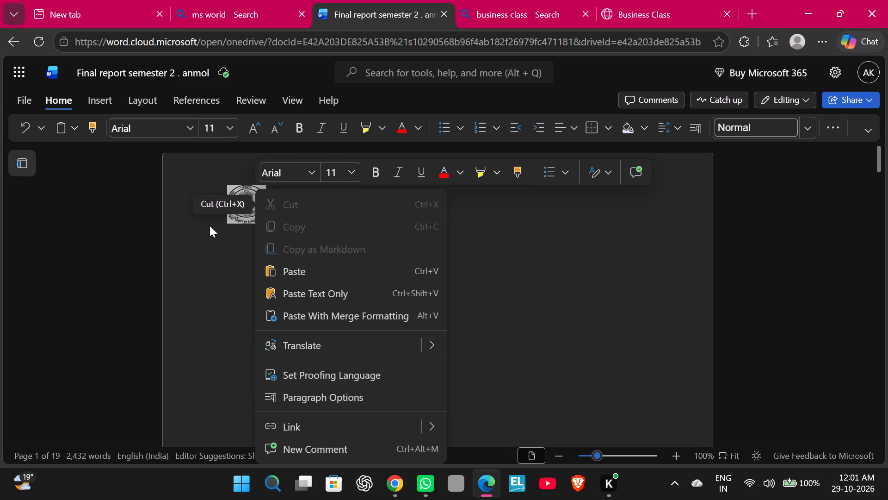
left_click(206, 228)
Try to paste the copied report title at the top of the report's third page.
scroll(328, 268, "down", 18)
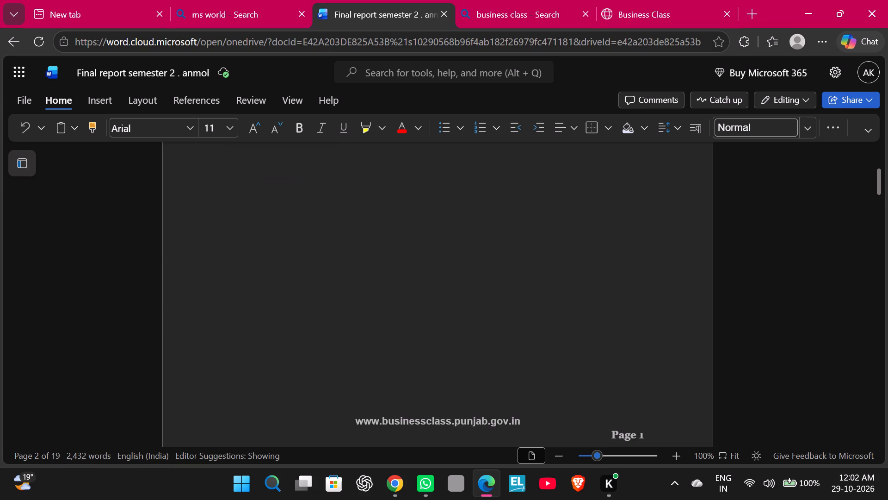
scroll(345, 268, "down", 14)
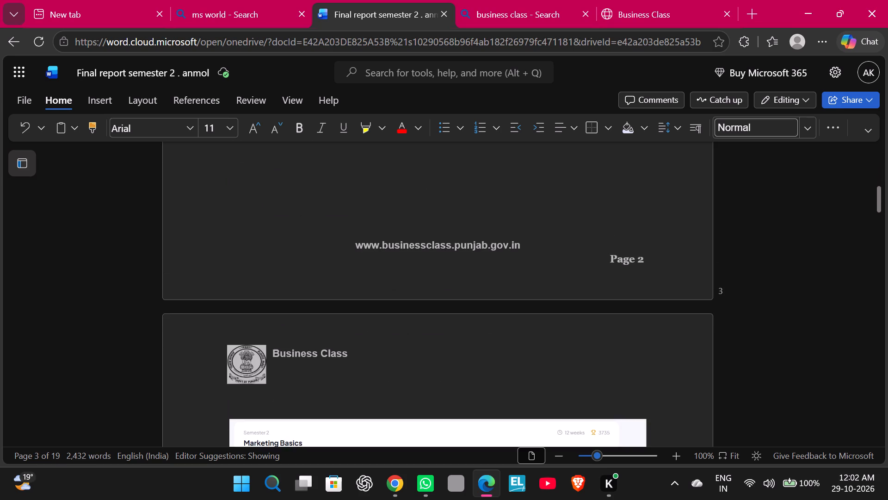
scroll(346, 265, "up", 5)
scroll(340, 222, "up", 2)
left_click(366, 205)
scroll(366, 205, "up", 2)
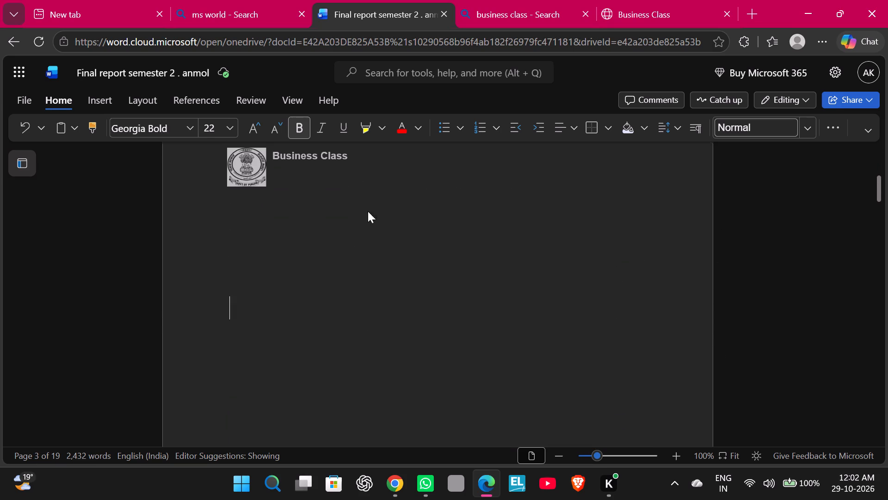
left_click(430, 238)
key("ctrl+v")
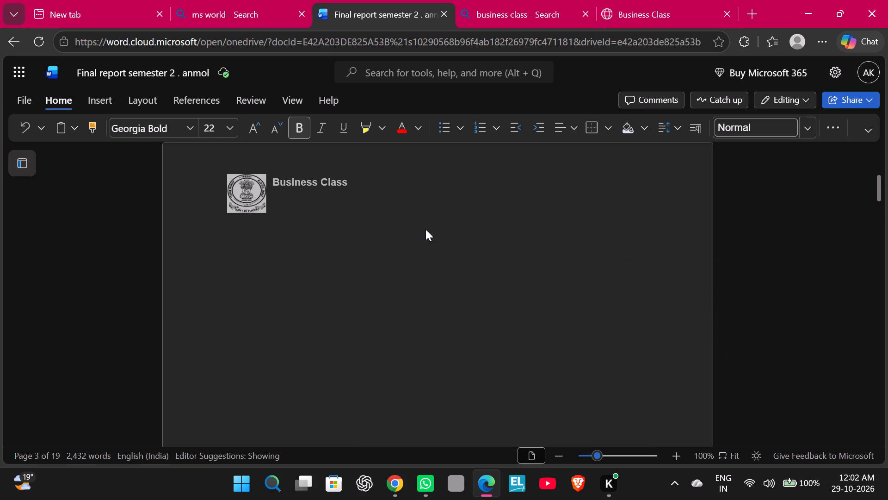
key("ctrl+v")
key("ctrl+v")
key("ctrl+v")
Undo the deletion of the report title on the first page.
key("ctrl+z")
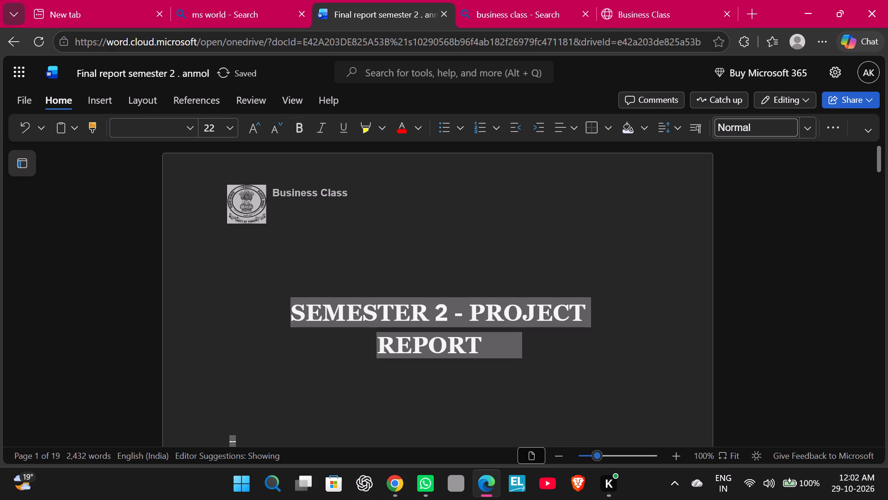
Copy the "SEMESTER 2 - PROJECT REPORT" title from the first page and paste it at the top of the third page.
scroll(418, 297, "up", 4)
left_click(333, 325)
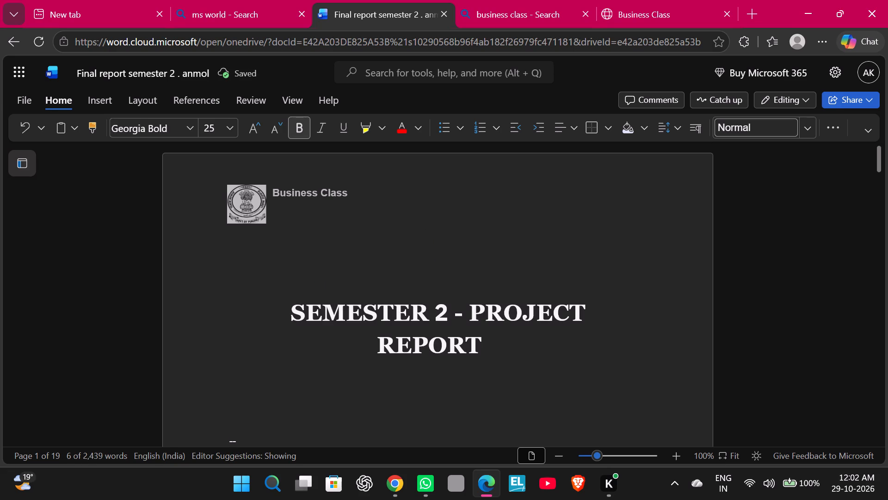
left_click_drag(280, 312, 498, 362)
key("ctrl+c")
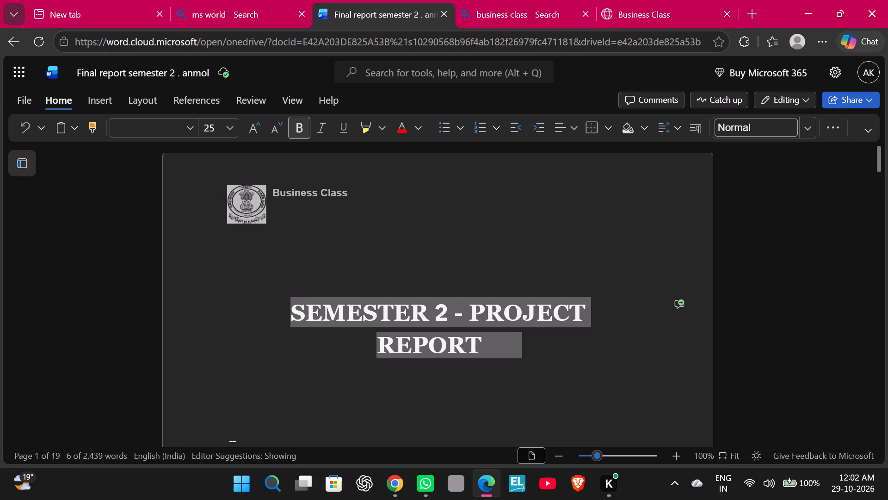
key("ctrl+c")
key("ctrl+c")
scroll(490, 343, "down", 16)
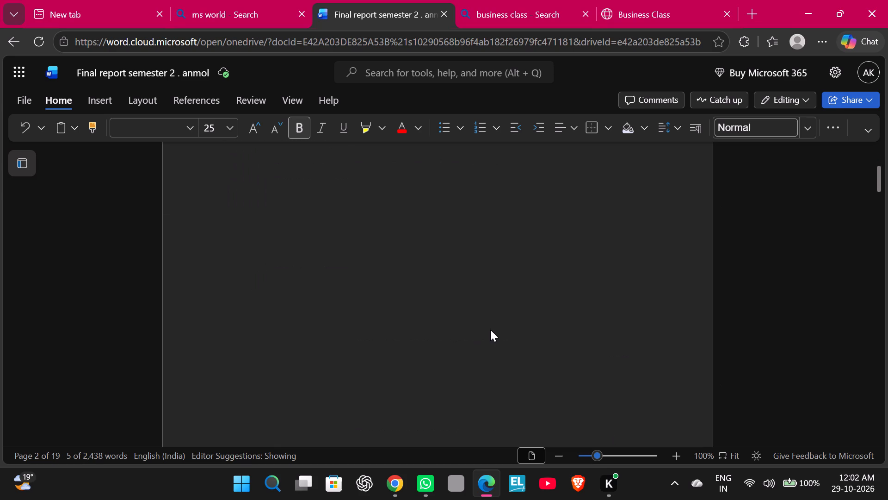
scroll(490, 330, "down", 11)
scroll(482, 300, "up", 4)
left_click(426, 260)
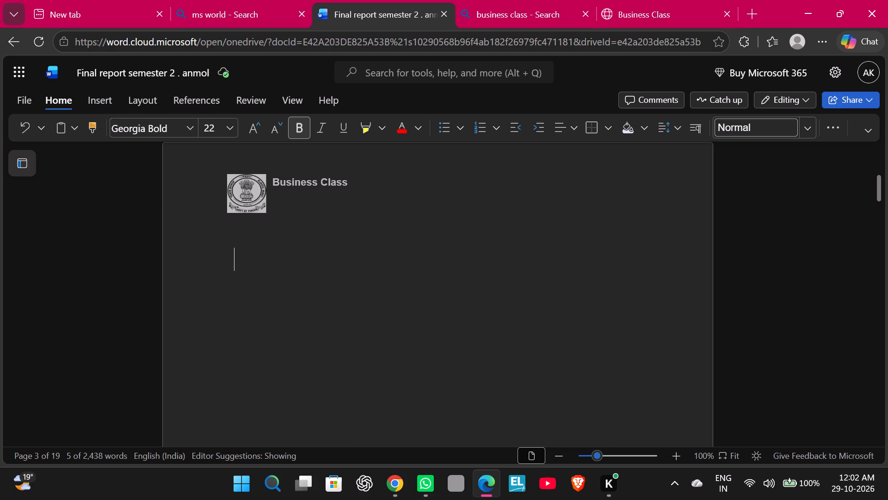
key("ctrl+v")
left_click(388, 372)
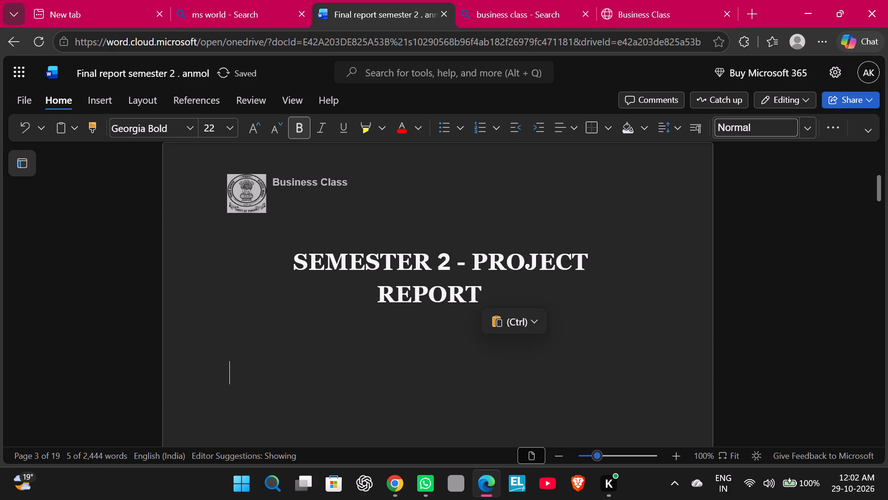
Delete the "SEMESTER 2 - PROJECT REPORT" title and the stray dash below it from the first page.
scroll(387, 358, "up", 9)
scroll(438, 307, "up", 5)
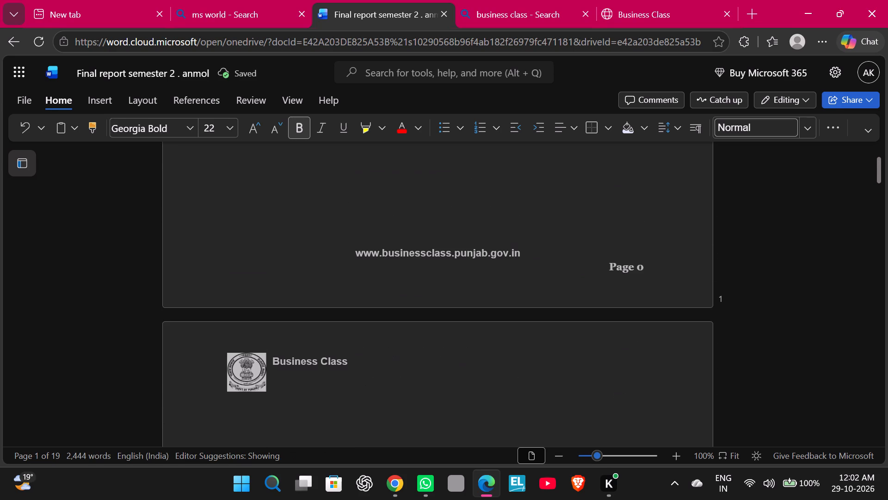
scroll(454, 344, "up", 9)
left_click_drag(512, 380, 305, 286)
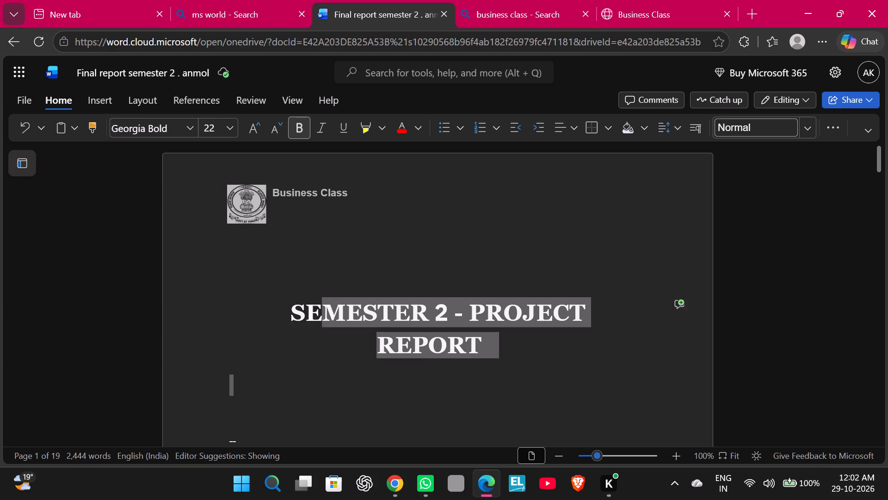
left_click_drag(305, 286, 278, 271)
key("BackSpace")
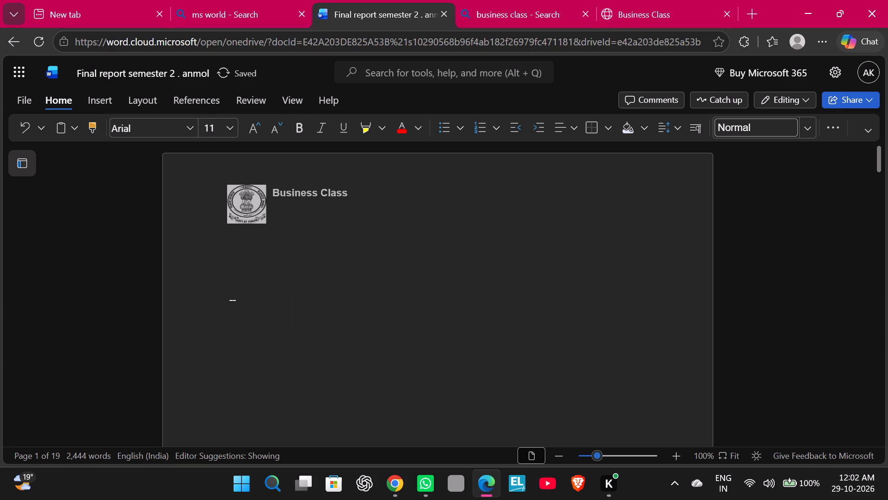
left_click_drag(276, 361, 222, 285)
left_click_drag(229, 310, 247, 312)
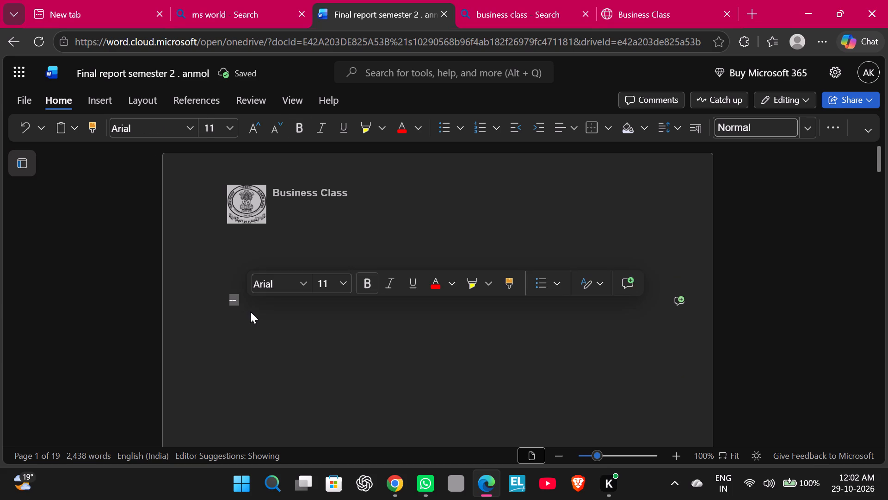
key("BackSpace")
Insert the student's portal profile screenshot from the device's Screenshots folder below the report title on the third page.
scroll(250, 312, "down", 8)
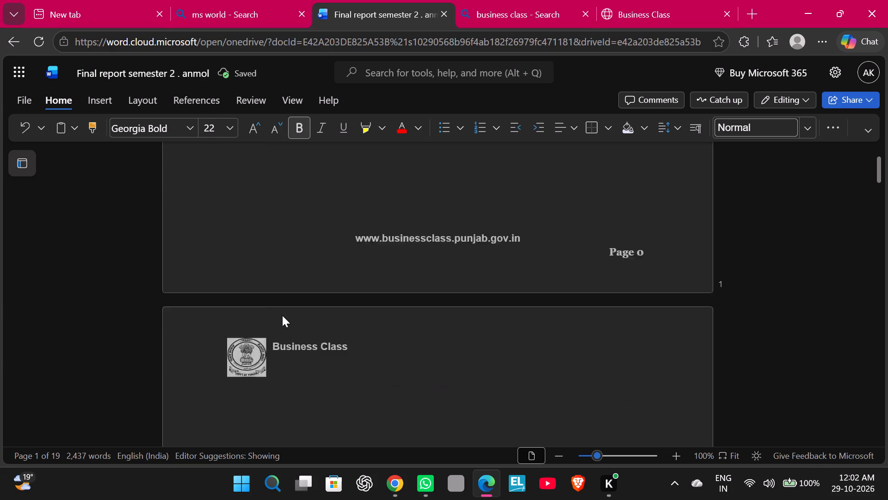
scroll(282, 315, "down", 17)
left_click(504, 297)
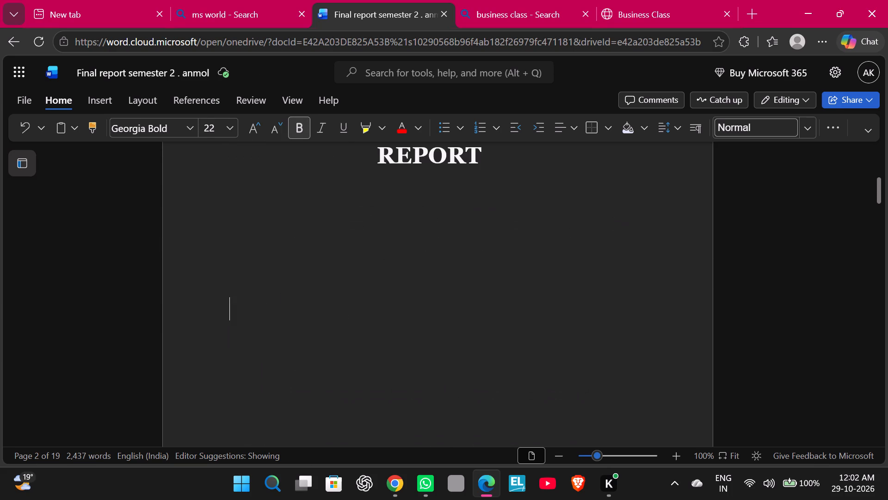
scroll(355, 288, "up", 1)
left_click(306, 324)
left_click(314, 302)
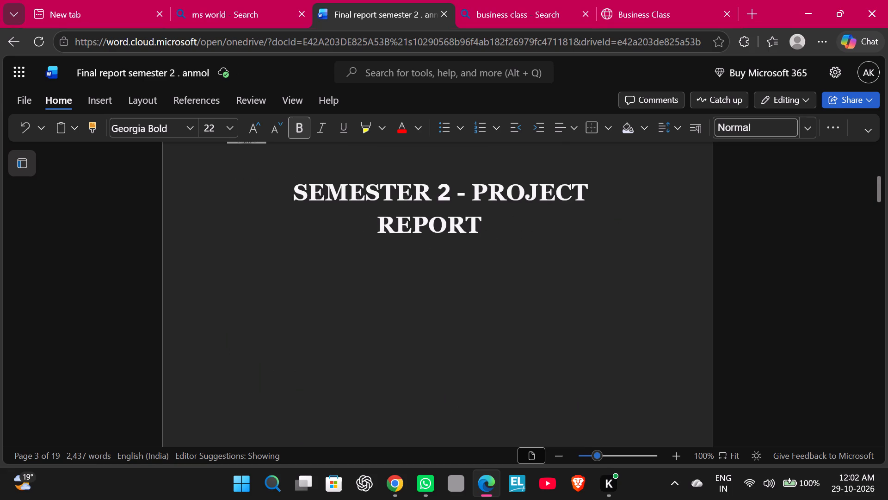
left_click(106, 104)
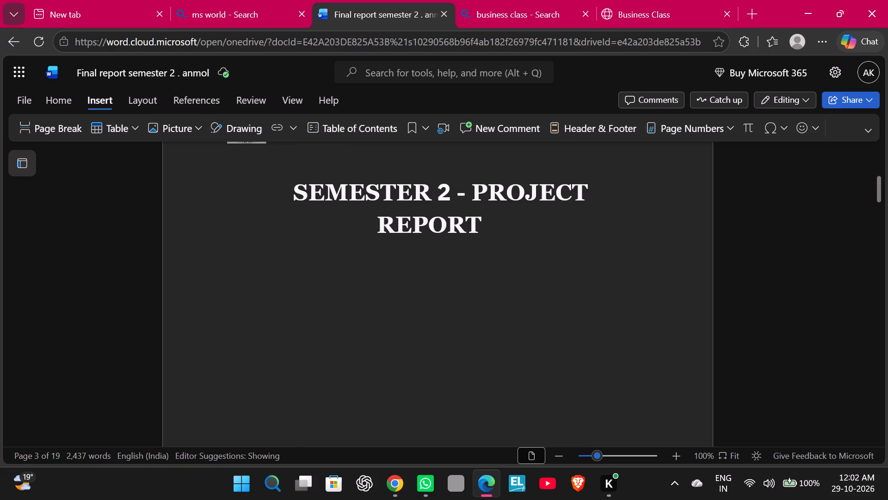
left_click(158, 131)
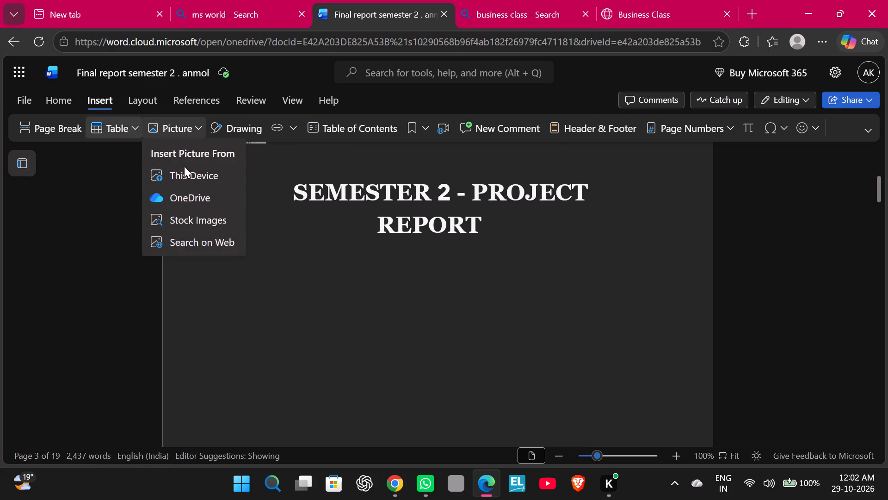
left_click(185, 167)
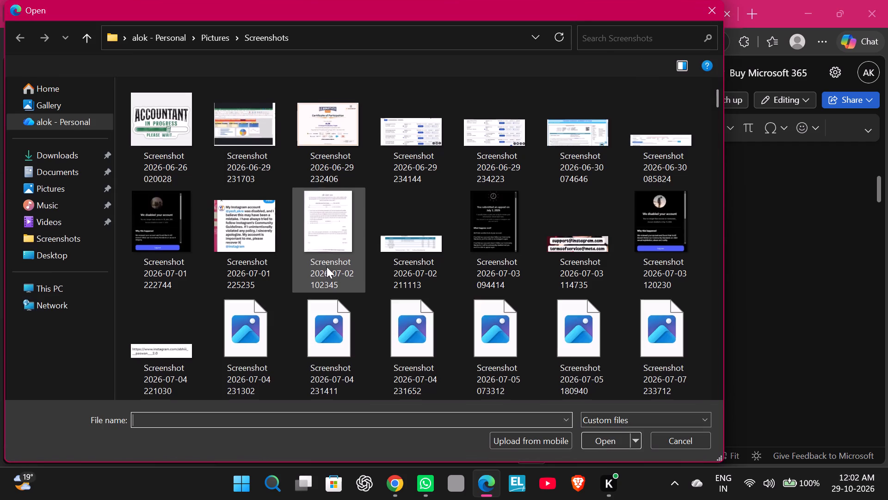
scroll(327, 261, "down", 4)
left_click_drag(717, 127, 692, 284)
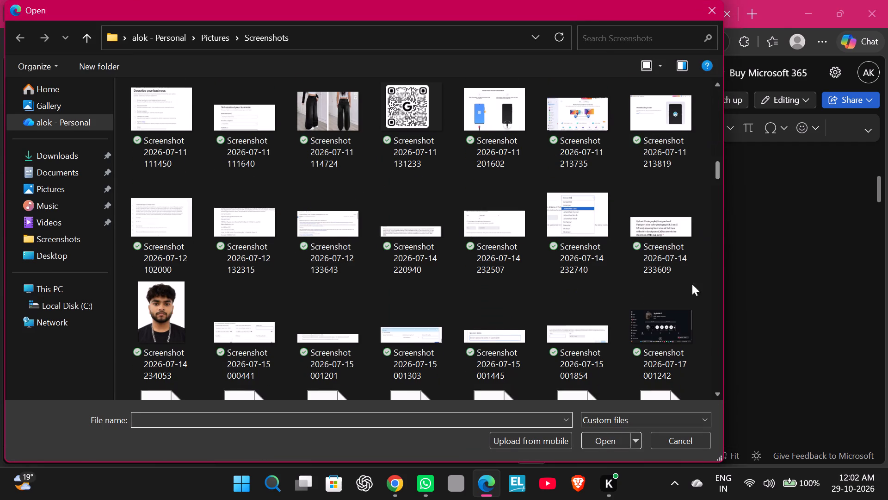
left_click_drag(692, 284, 684, 396)
double_click(500, 337)
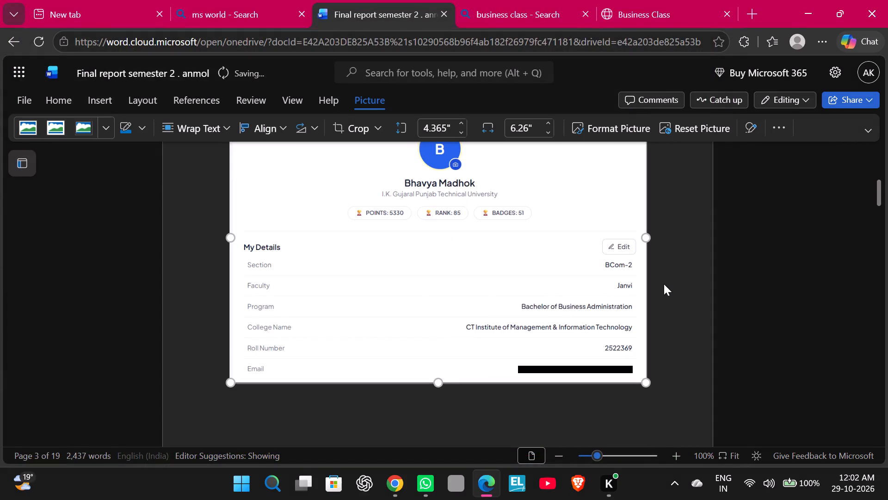
Select the old Marketing Basics milestones screenshot on the fourth page and bring up its cut and replace options.
scroll(666, 281, "up", 2)
scroll(666, 280, "down", 11)
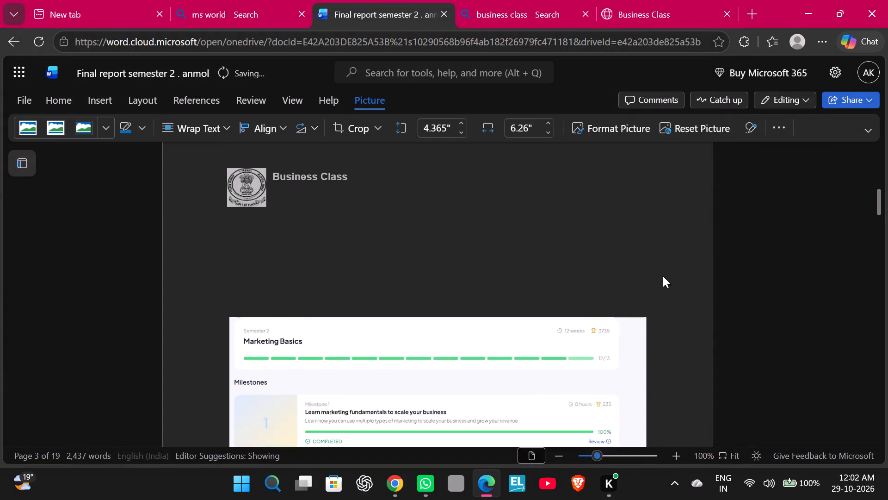
left_click(469, 296)
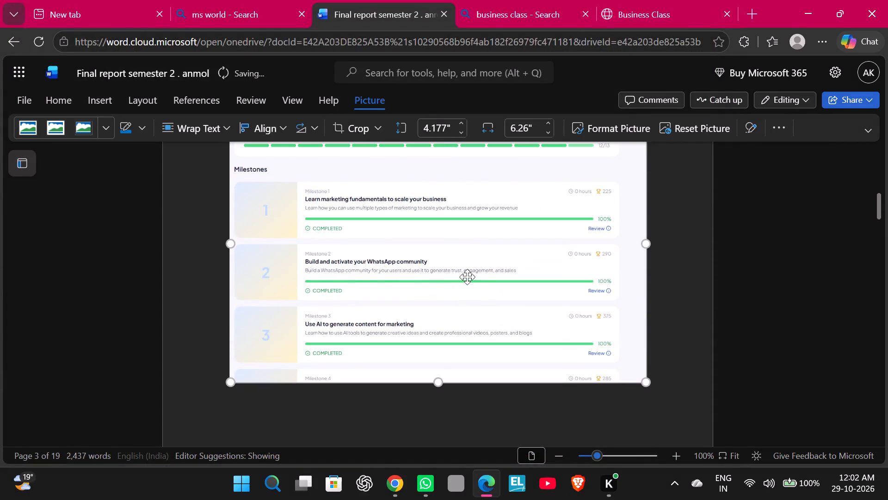
right_click(467, 277)
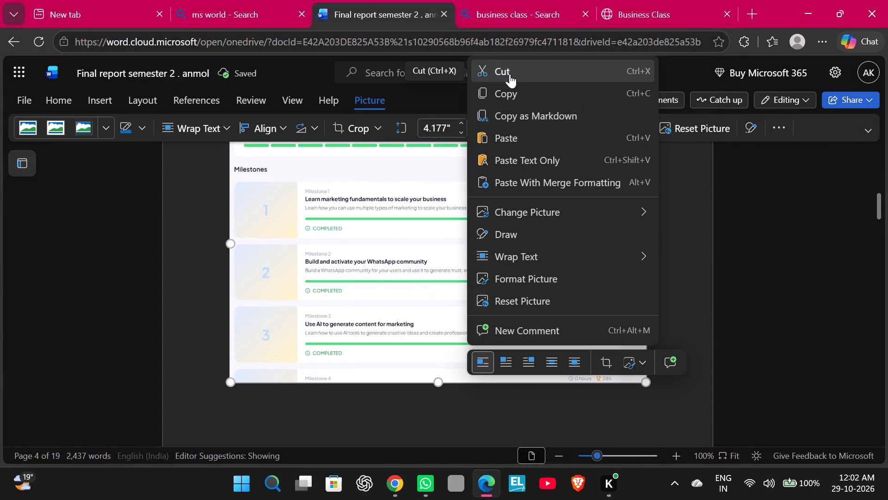
Switch to the Business Class portal and open the Semester 2 Marketing Basics milestones from the Track page.
left_click(519, 0)
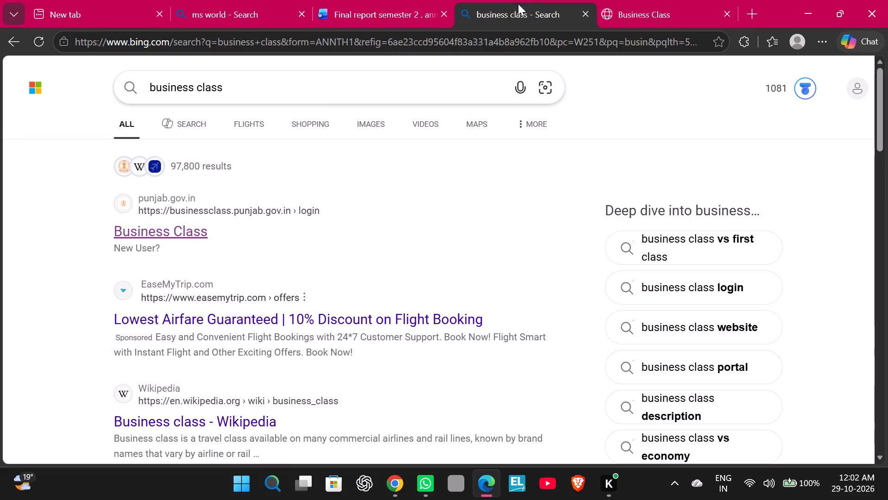
left_click(623, 0)
left_click(71, 119)
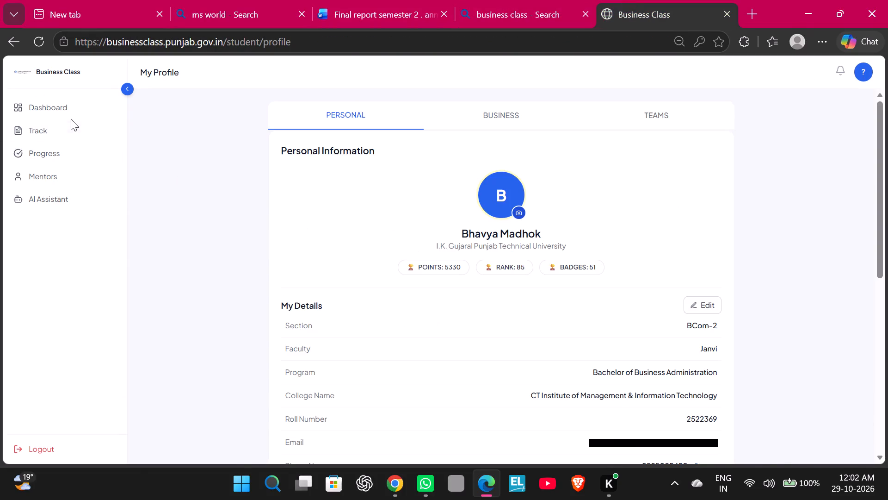
left_click(65, 101)
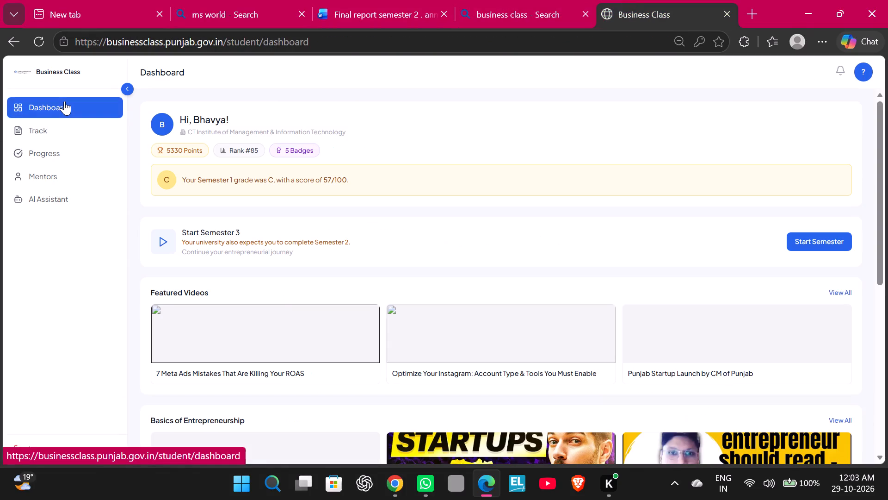
left_click(62, 124)
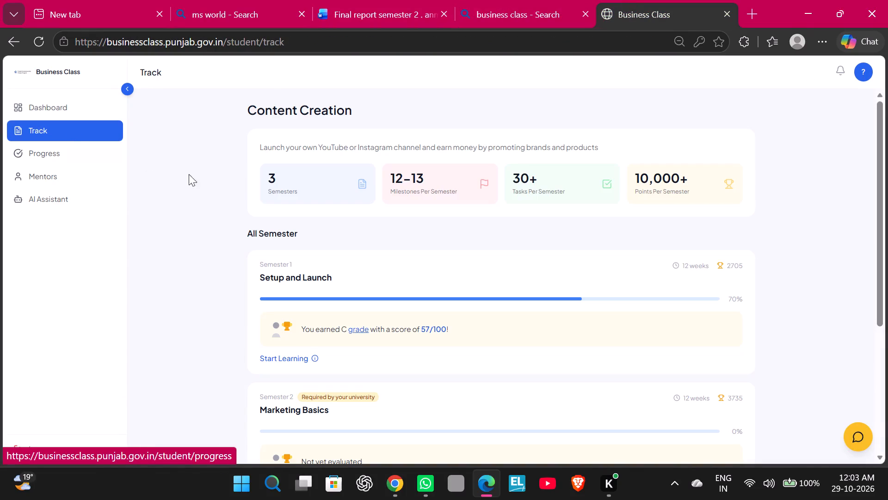
scroll(419, 270, "down", 3)
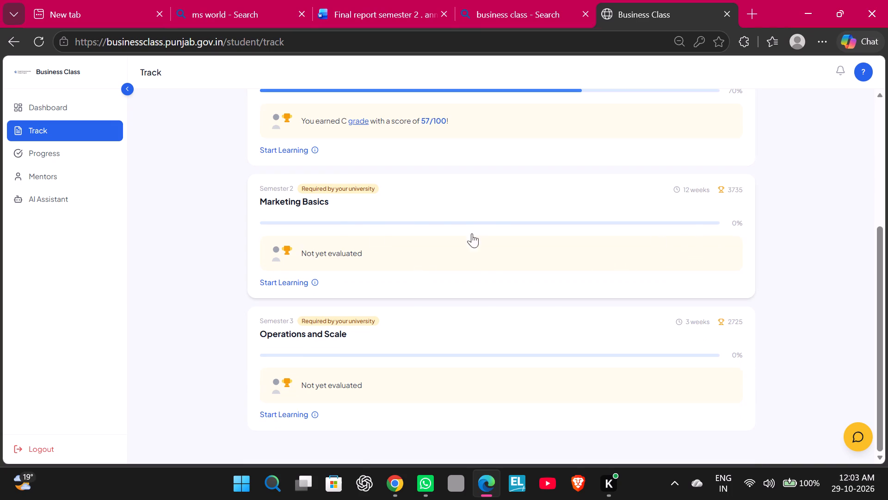
left_click(364, 239)
scroll(438, 235, "up", 3)
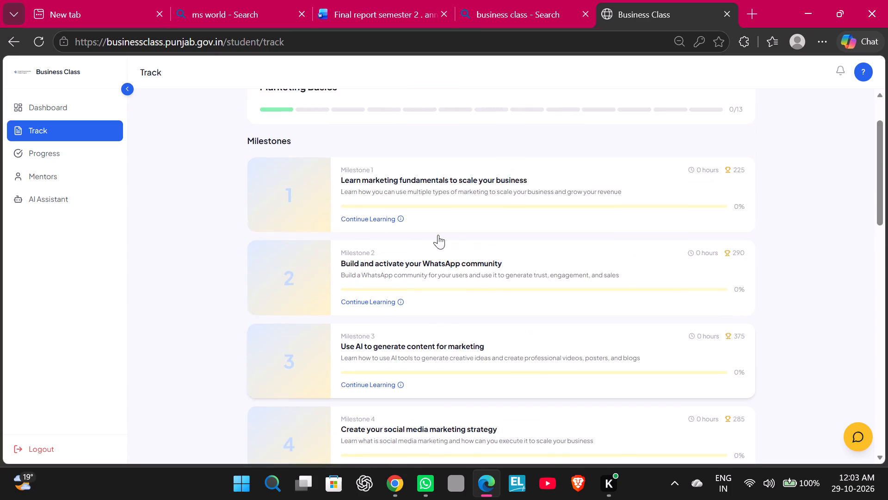
scroll(438, 235, "up", 3)
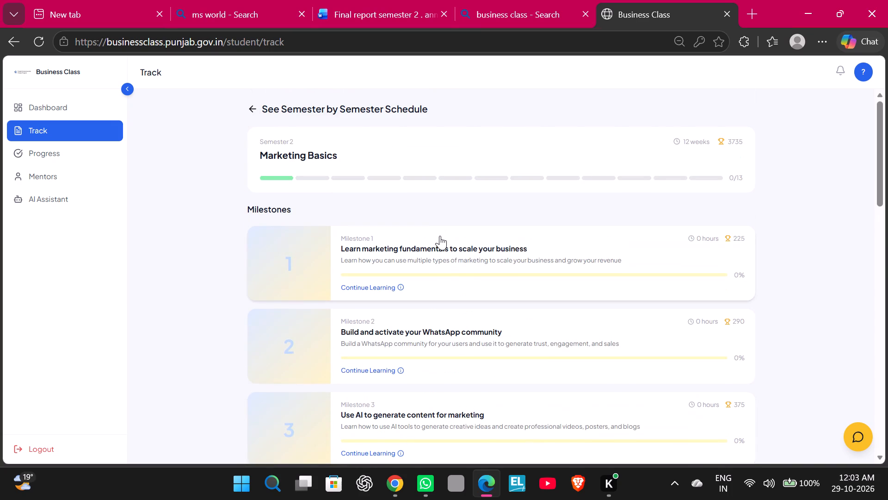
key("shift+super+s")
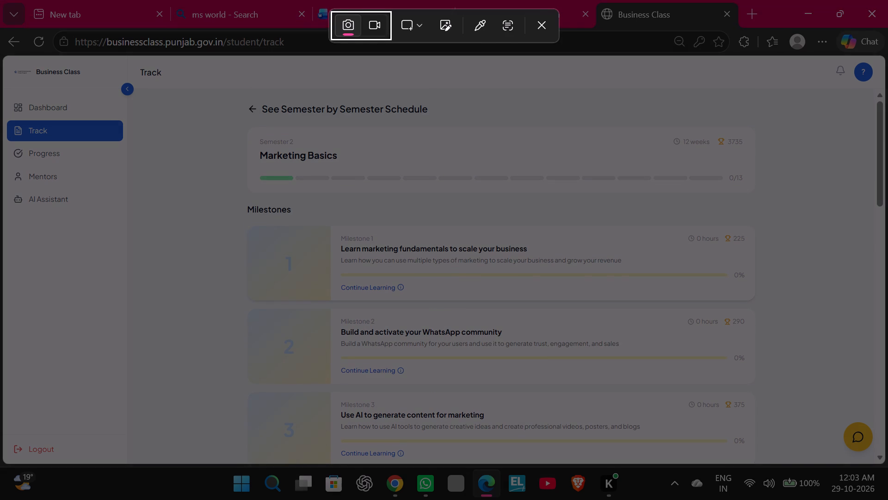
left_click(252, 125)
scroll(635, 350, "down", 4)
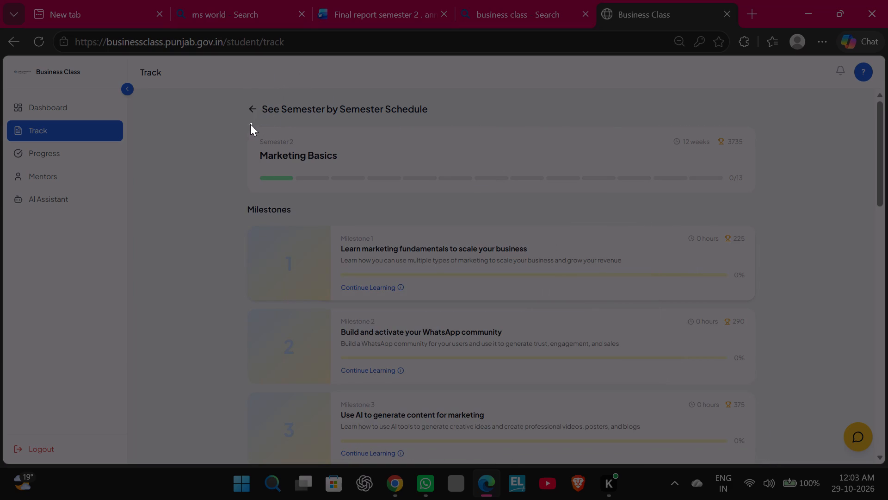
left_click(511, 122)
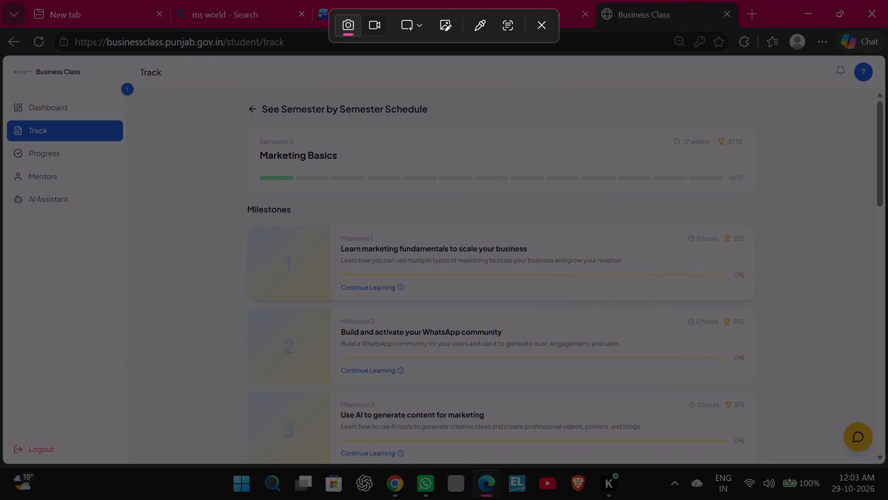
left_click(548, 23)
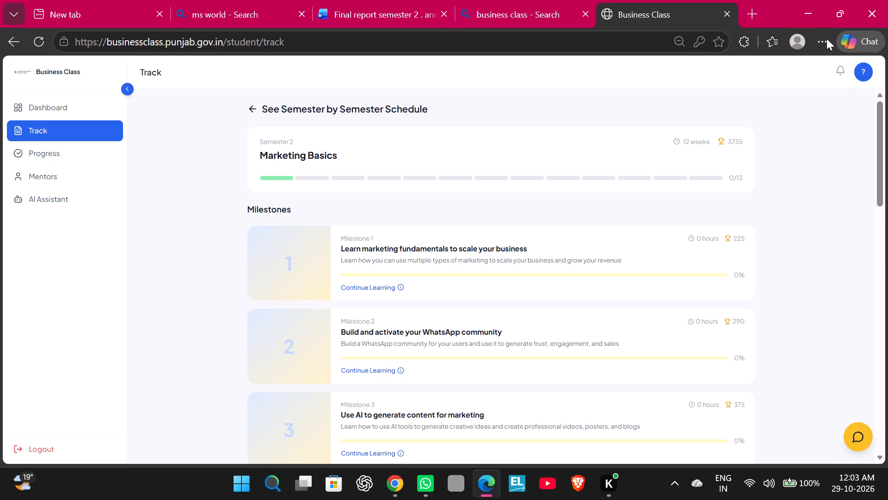
Capture a screenshot of the Marketing Basics header and milestones 1 to 6 with the portal page zoomed to 50%.
left_click(822, 38)
left_click(745, 176)
double_click(743, 175)
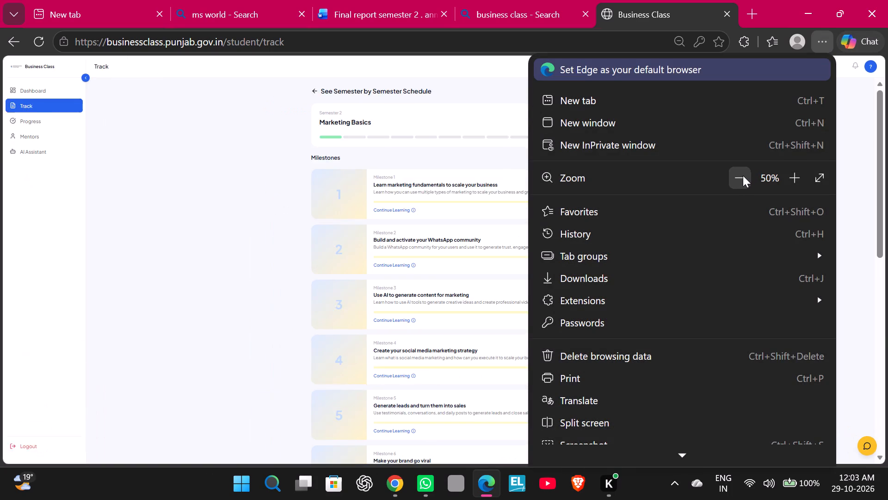
left_click(438, 144)
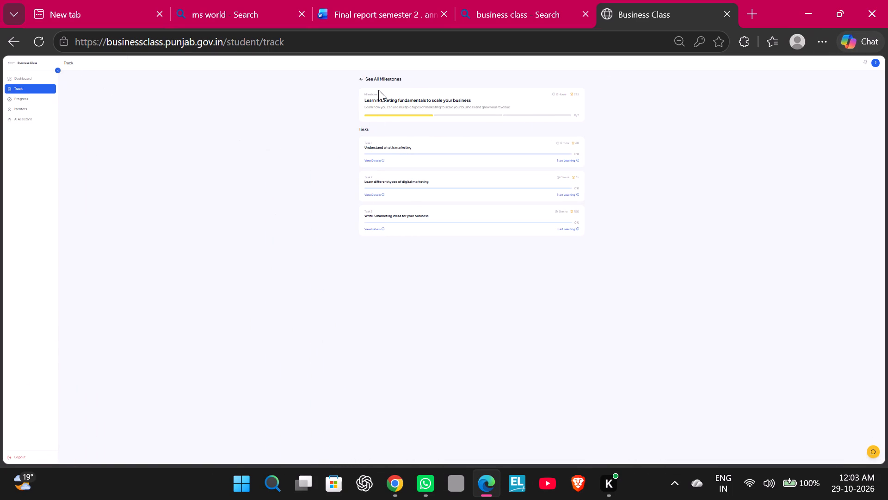
left_click(365, 78)
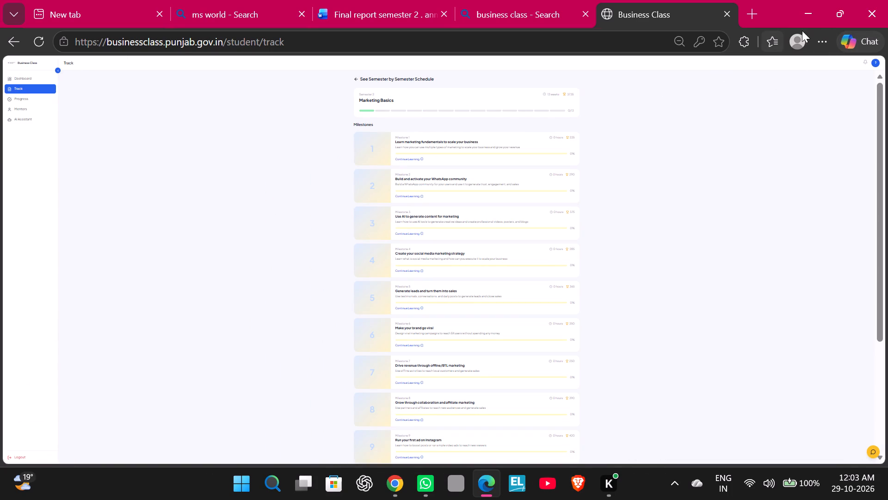
left_click(824, 40)
left_click(786, 175)
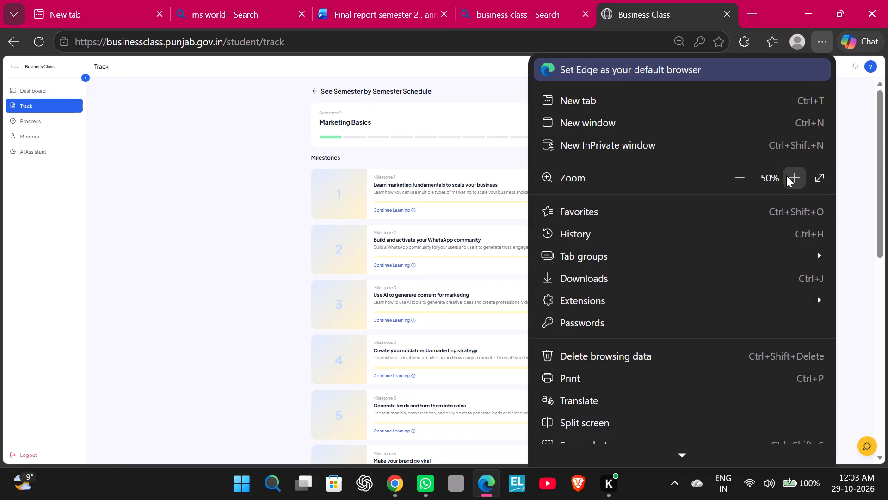
left_click(786, 175)
left_click(741, 176)
left_click(275, 200)
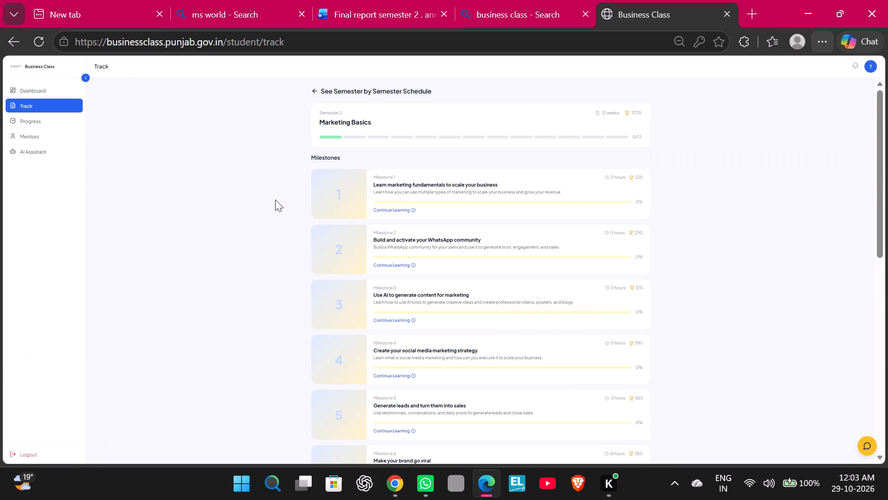
key("shift+super+s")
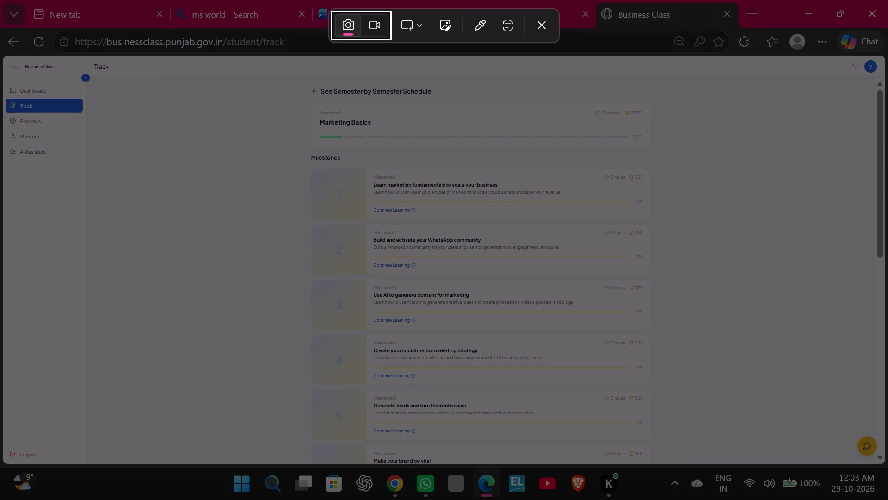
left_click_drag(299, 82, 660, 467)
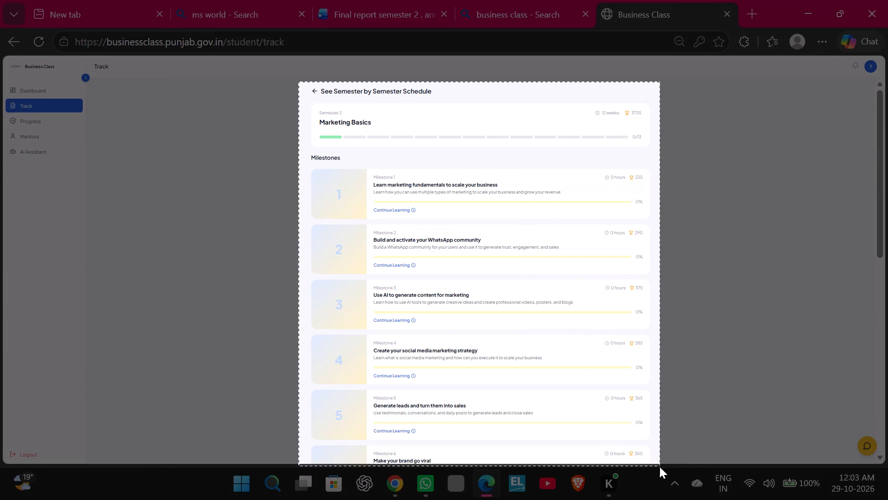
left_click_drag(660, 467, 665, 463)
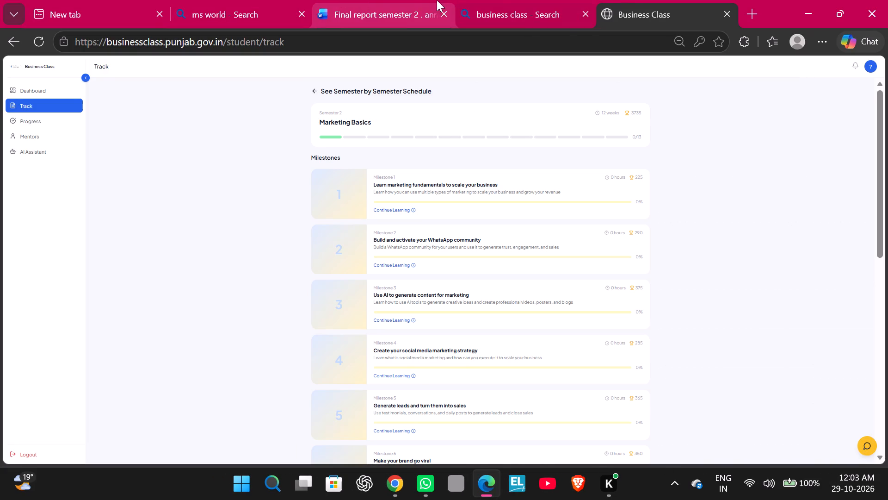
Switch to the final report and paste the captured milestones screenshot over the old Marketing Basics one on the fourth page.
left_click(407, 0)
key("ctrl+v")
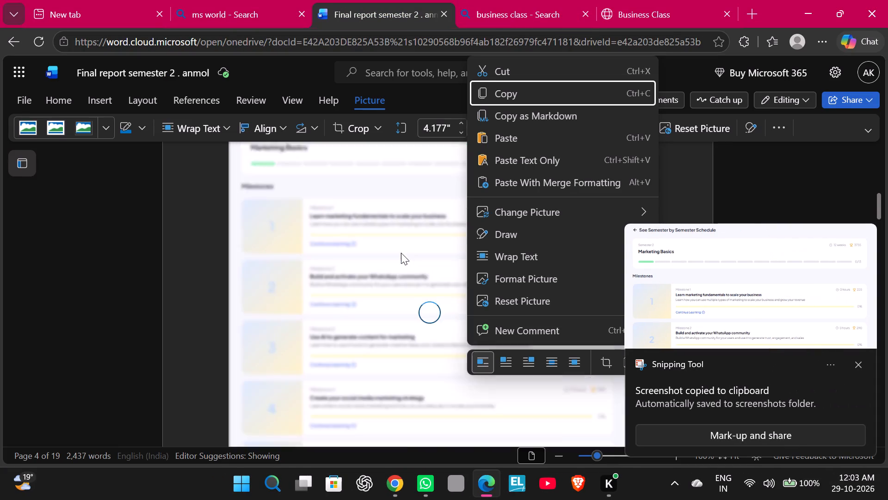
left_click(393, 419)
scroll(394, 413, "down", 4)
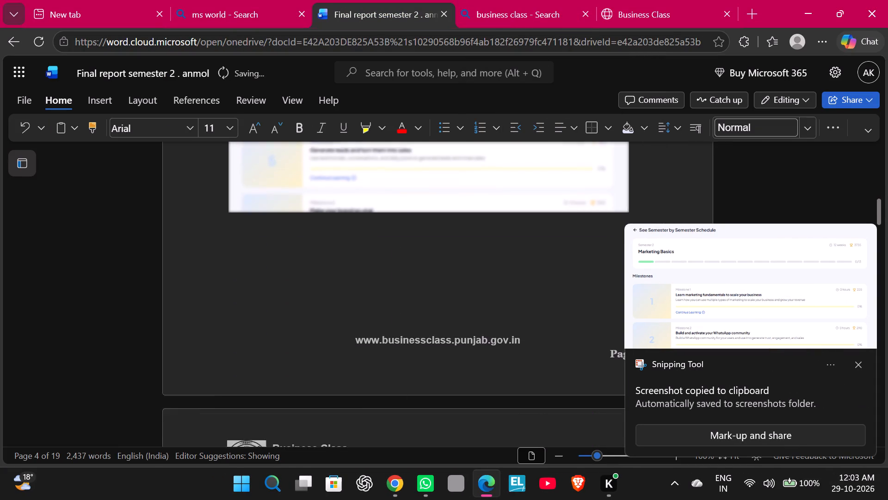
scroll(397, 395, "down", 2)
scroll(401, 376, "up", 7)
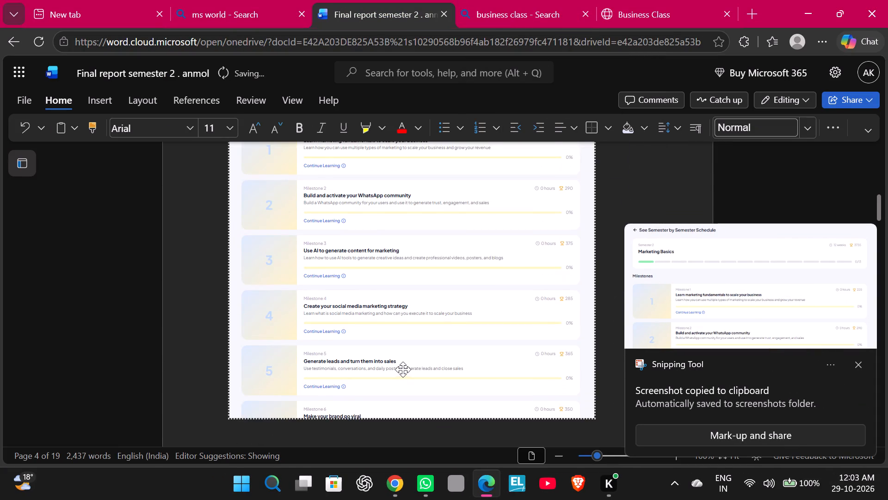
scroll(403, 369, "down", 5)
left_click(395, 431)
scroll(395, 419, "down", 3)
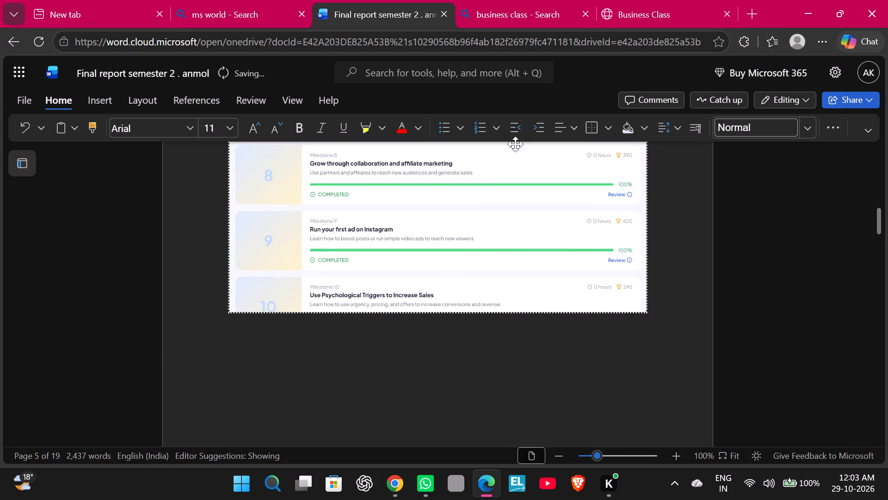
Return to the Business Class portal and capture a screenshot of Marketing Basics milestones 8 to 13.
left_click(630, 0)
scroll(376, 323, "down", 5)
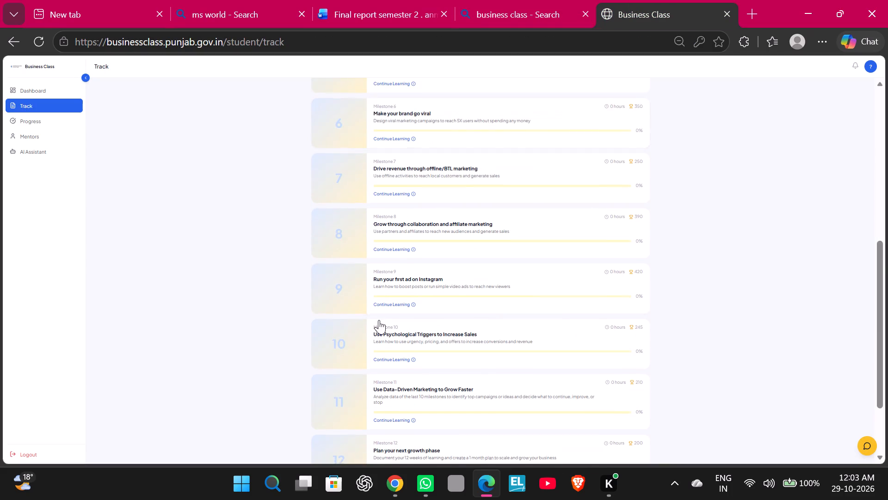
scroll(379, 319, "down", 4)
key("shift+super+s")
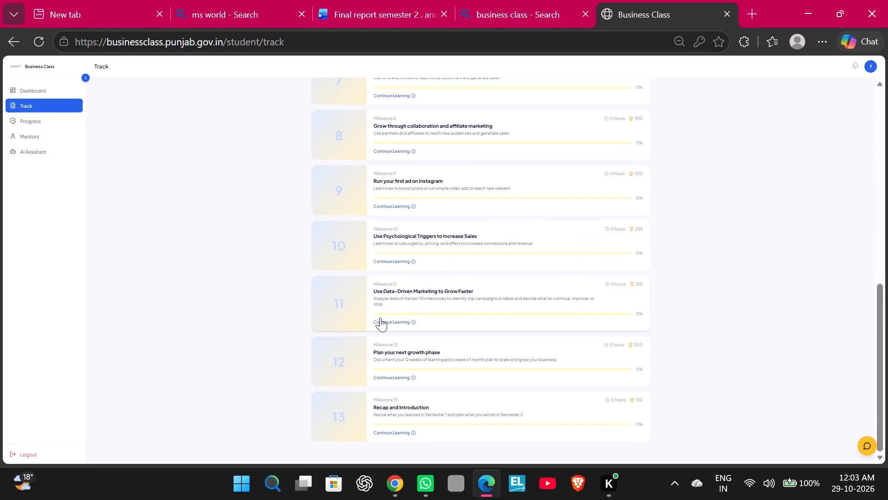
left_click_drag(301, 108, 452, 221)
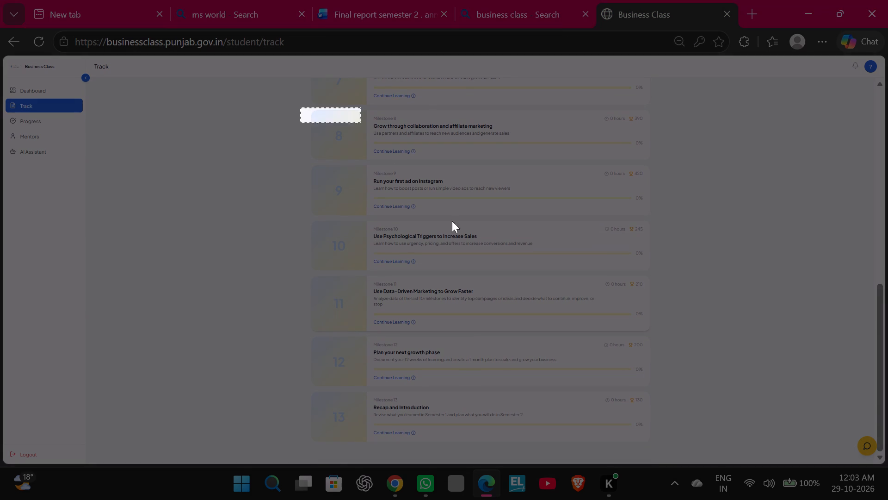
left_click_drag(452, 221, 668, 456)
scroll(549, 425, "down", 2)
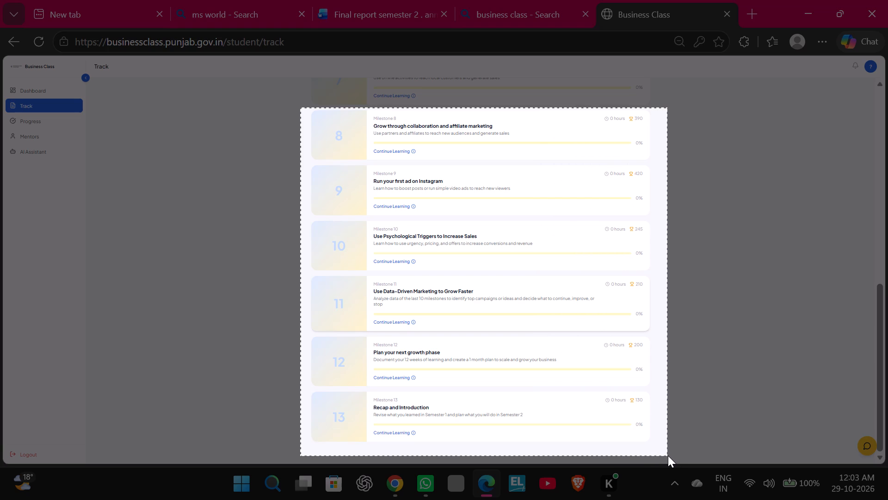
left_click_drag(668, 456, 674, 464)
Switch back to the Semester 2 final report document.
left_click(518, 0)
left_click(414, 0)
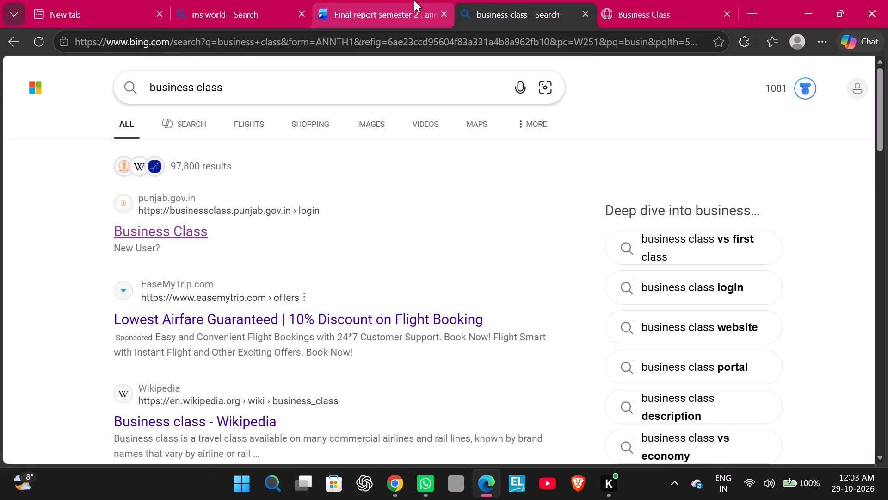
Paste the newly captured Marketing Basics milestones screenshot into the report.
key("ctrl+v")
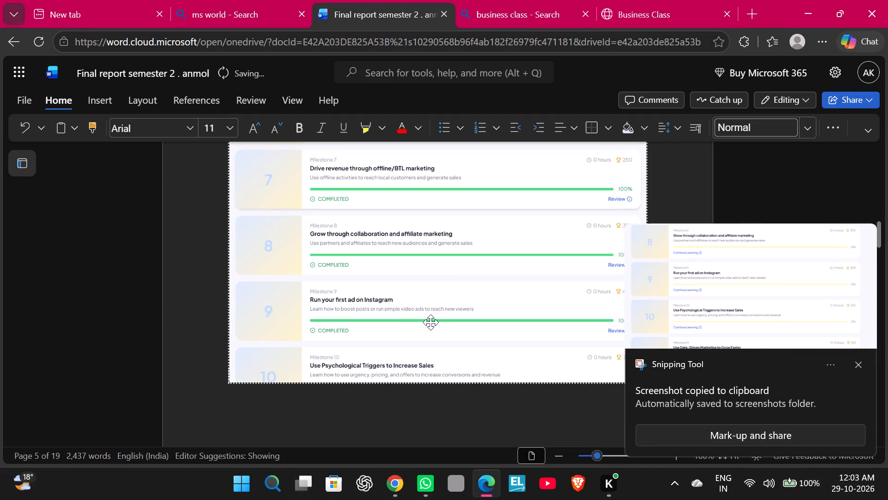
Cut the old screenshot showing completed milestones 10 to 13 from the report's seventh page.
scroll(431, 321, "down", 5)
scroll(432, 320, "up", 1)
scroll(433, 319, "down", 9)
scroll(435, 310, "up", 3)
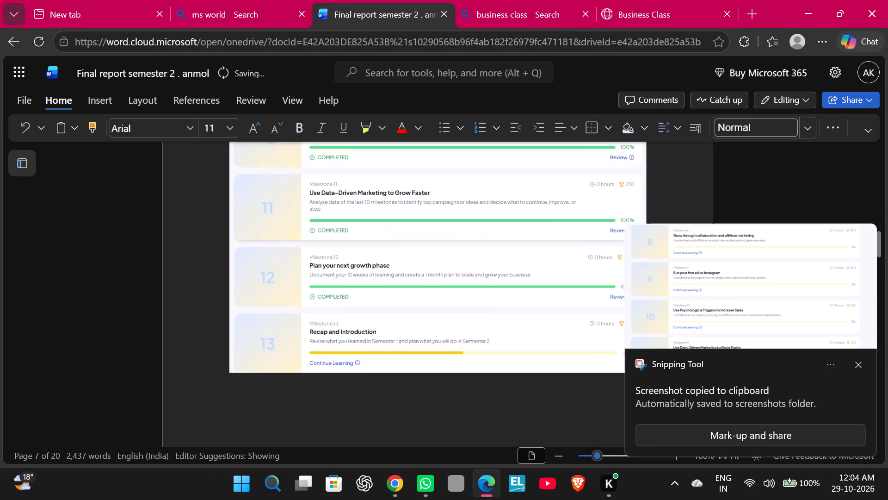
left_click(436, 310)
right_click(436, 310)
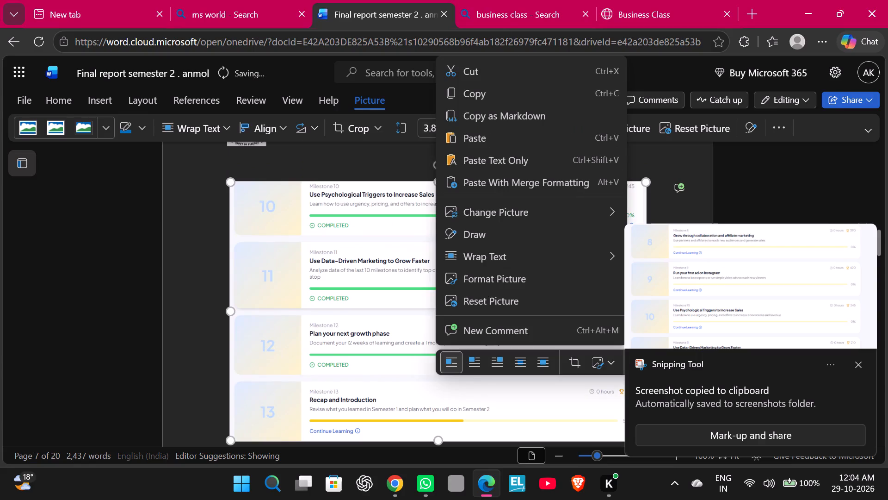
left_click(494, 70)
Delete the existing mobile number from the Student Details page of the report.
scroll(396, 305, "down", 8)
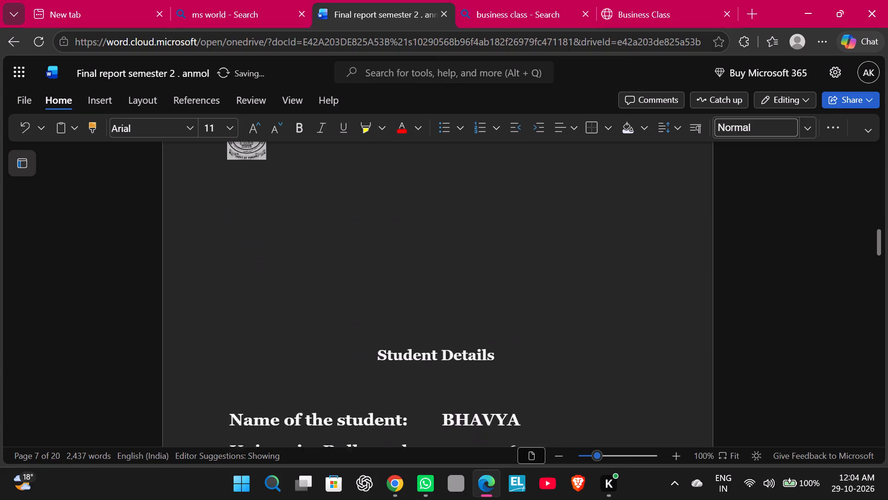
scroll(401, 293, "down", 2)
scroll(403, 290, "up", 17)
scroll(403, 290, "down", 2)
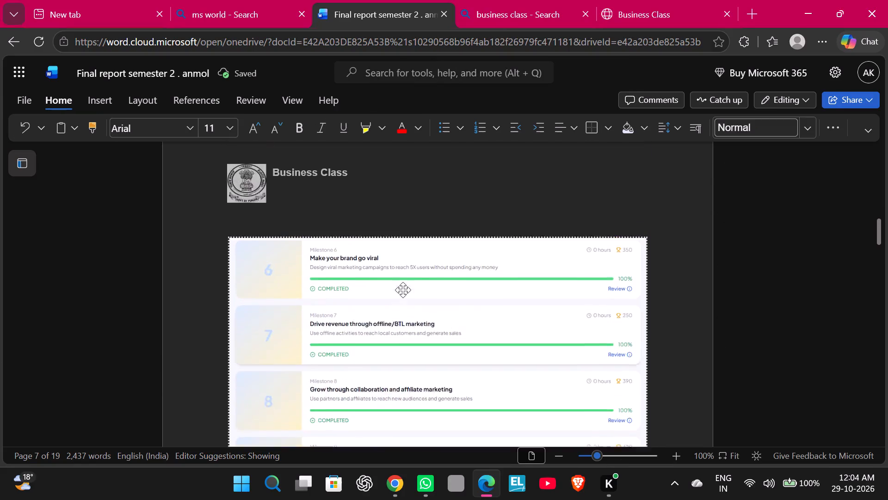
scroll(403, 290, "down", 7)
left_click(387, 322)
scroll(387, 321, "down", 5)
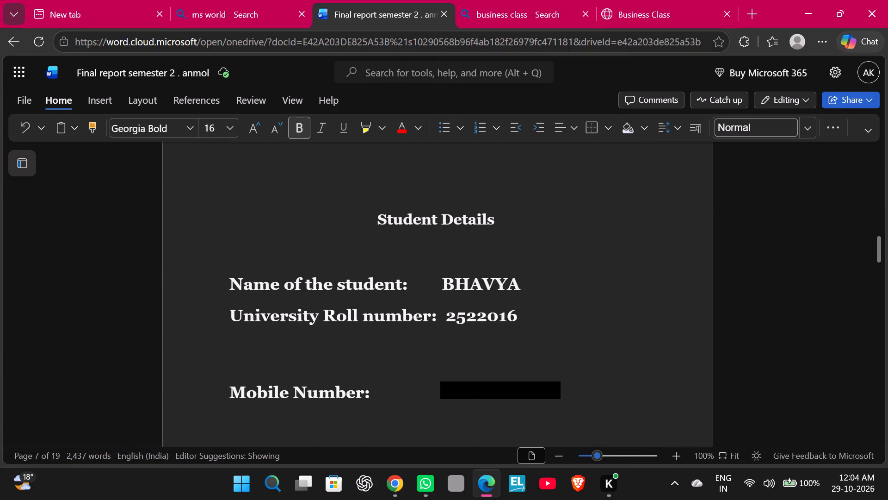
scroll(478, 316, "down", 3)
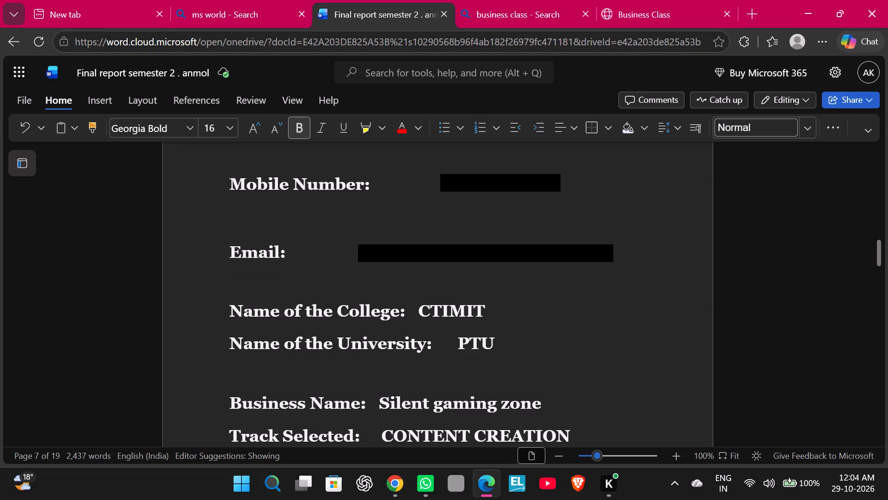
left_click_drag(442, 182, 587, 193)
key("BackSpace")
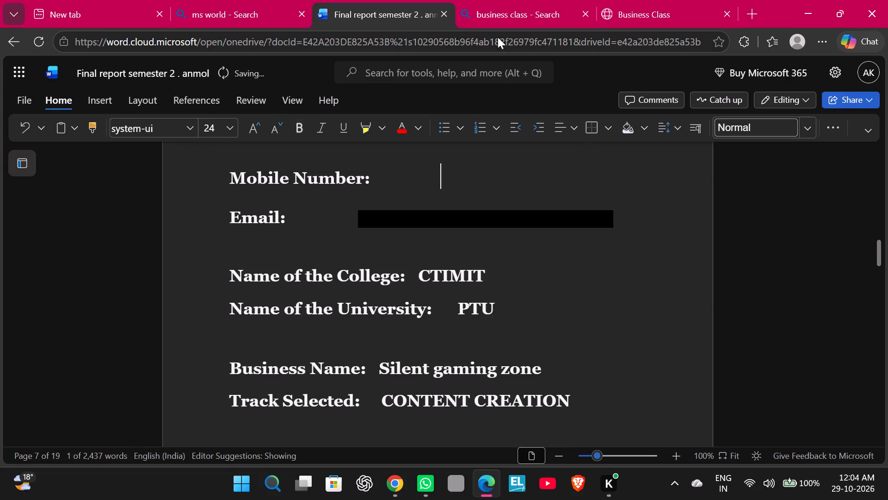
Copy the student's phone number from the personal details on the Business Class portal's profile page.
left_click(607, 0)
left_click(547, 0)
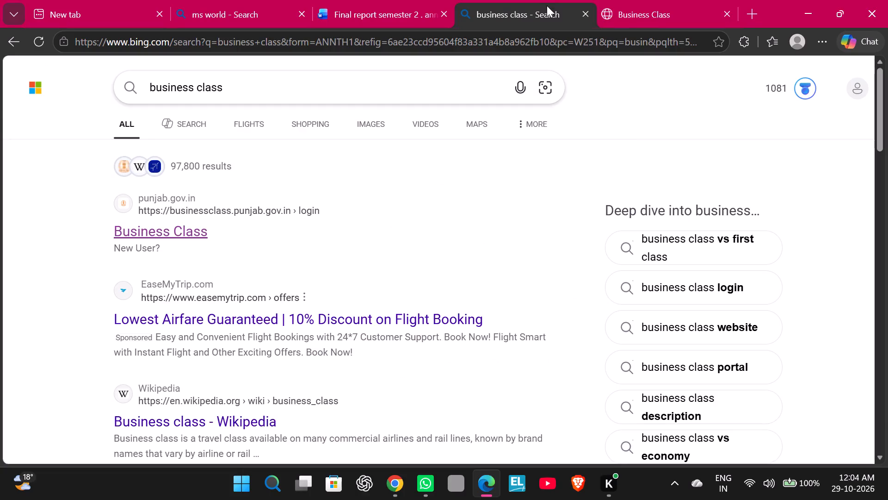
left_click(640, 0)
scroll(795, 142, "up", 3)
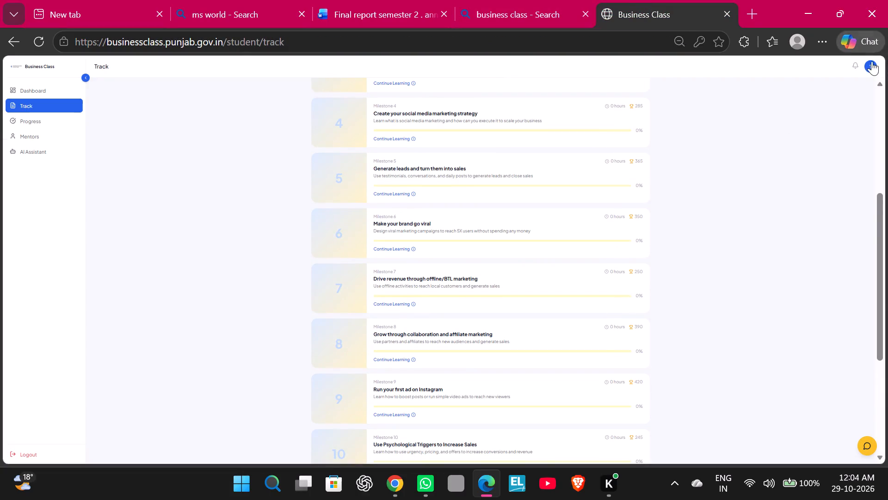
left_click(872, 62)
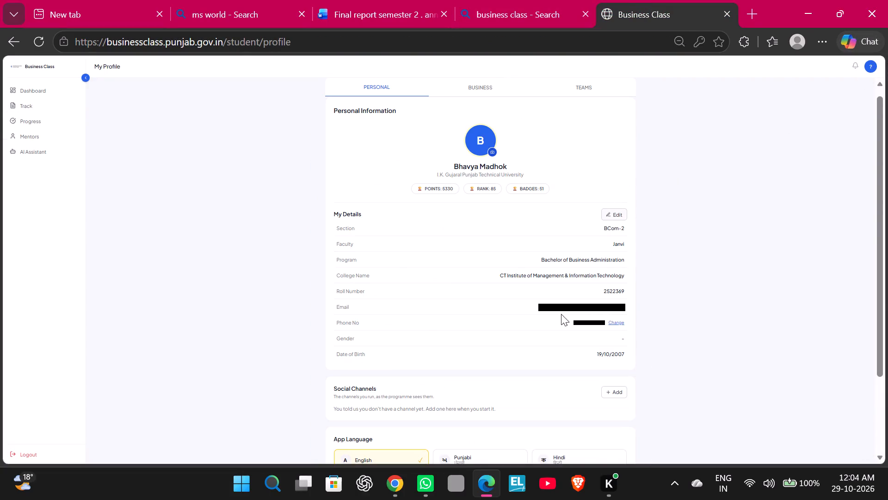
left_click_drag(561, 314, 606, 321)
left_click(536, 328)
left_click_drag(563, 319, 578, 320)
key("ctrl+c")
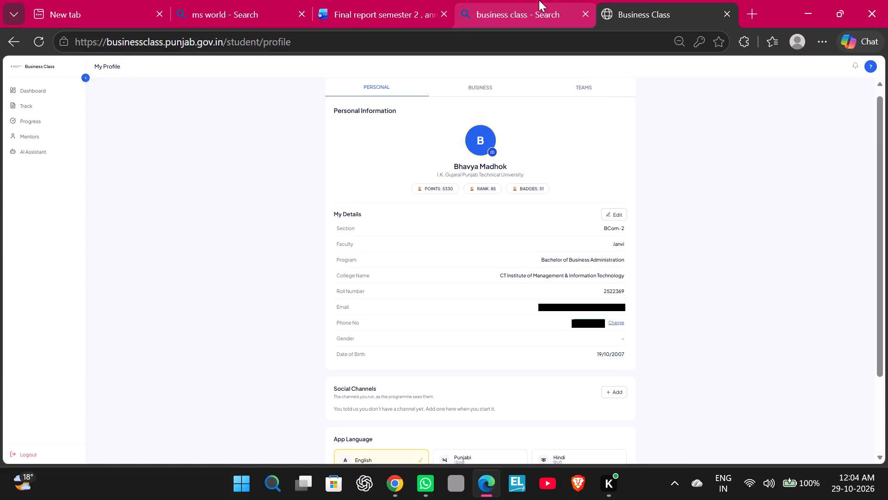
Paste the copied phone number beside Mobile Number on the report's Student Details page.
left_click(574, 0)
left_click(343, 0)
key("ctrl+v")
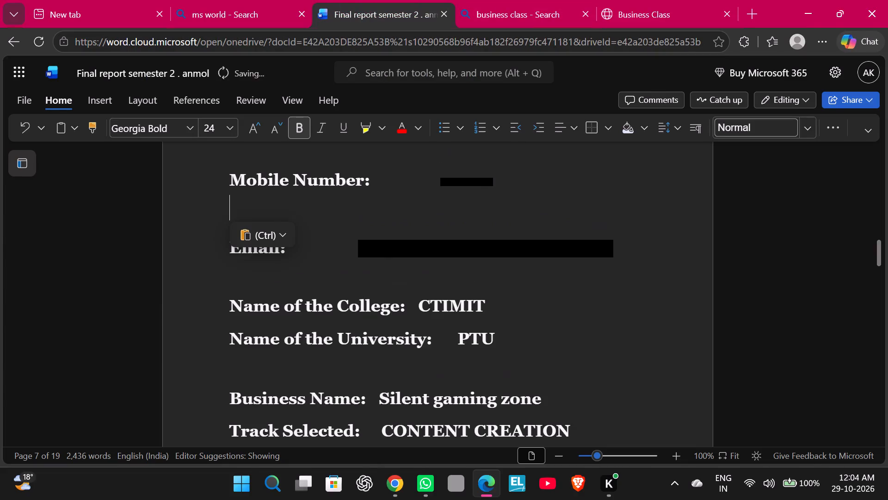
Replace the email address on the Student Details page with the student's email copied from the Business Class portal profile.
left_click_drag(358, 244, 636, 245)
key("BackSpace")
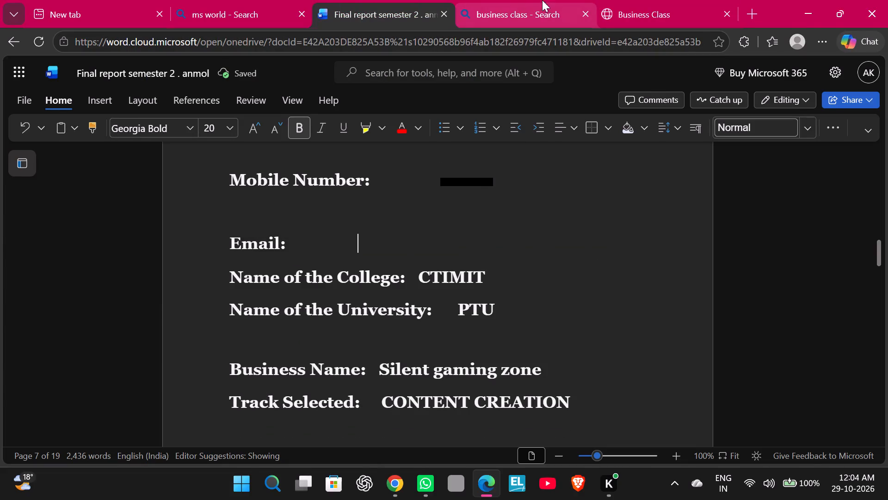
left_click(663, 6)
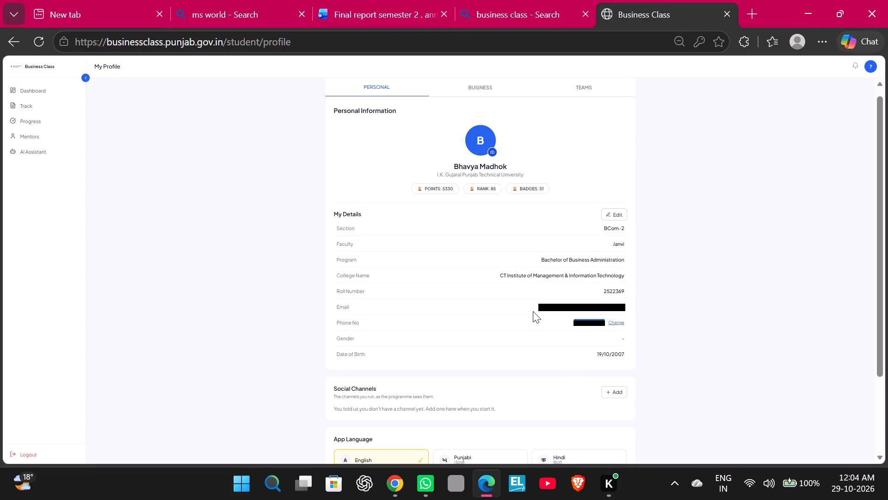
left_click_drag(533, 310, 538, 308)
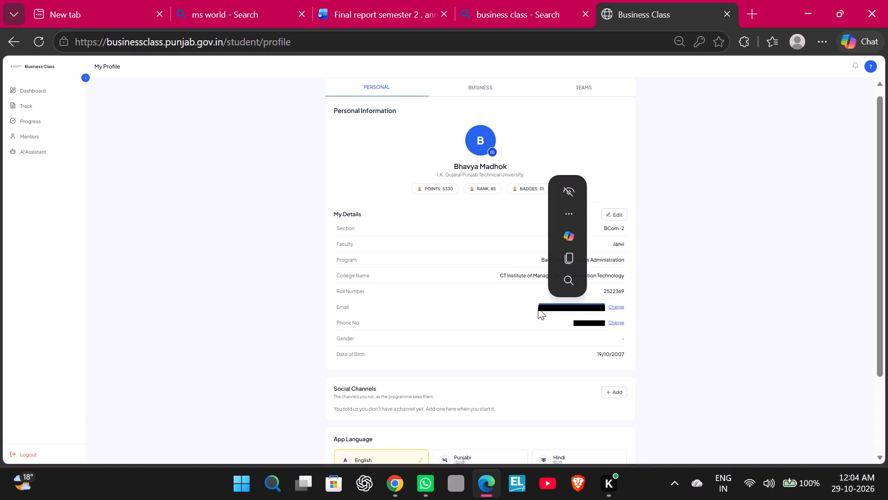
key("ctrl+c")
key("ctrl+c")
left_click(545, 0)
left_click(388, 0)
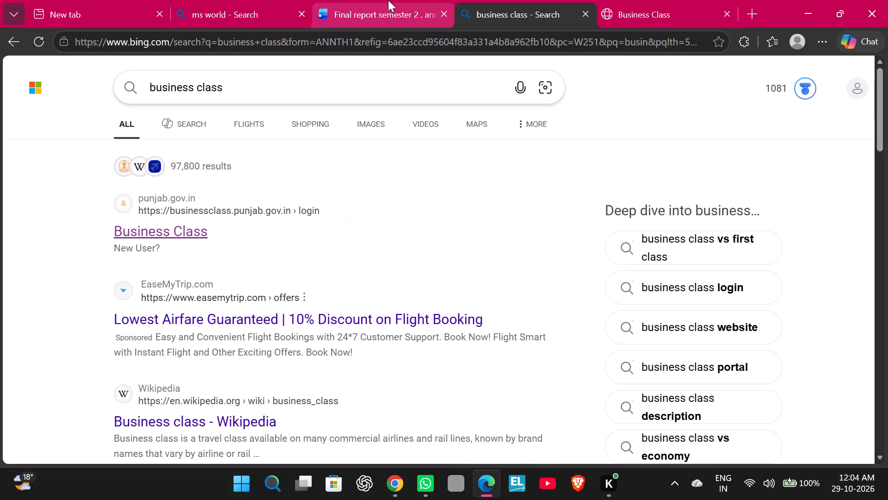
key("ctrl+v")
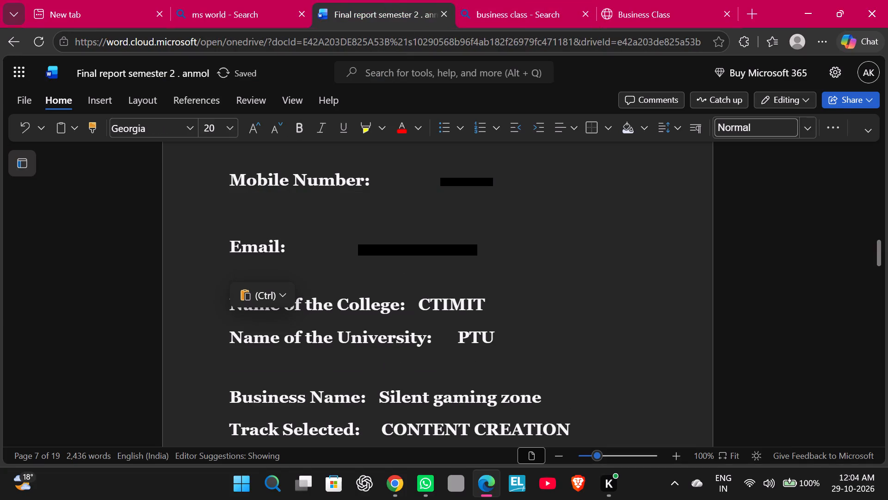
Delete the existing business name after the Business Name label on the Student Details page.
scroll(452, 337, "down", 1)
left_click_drag(376, 329, 536, 324)
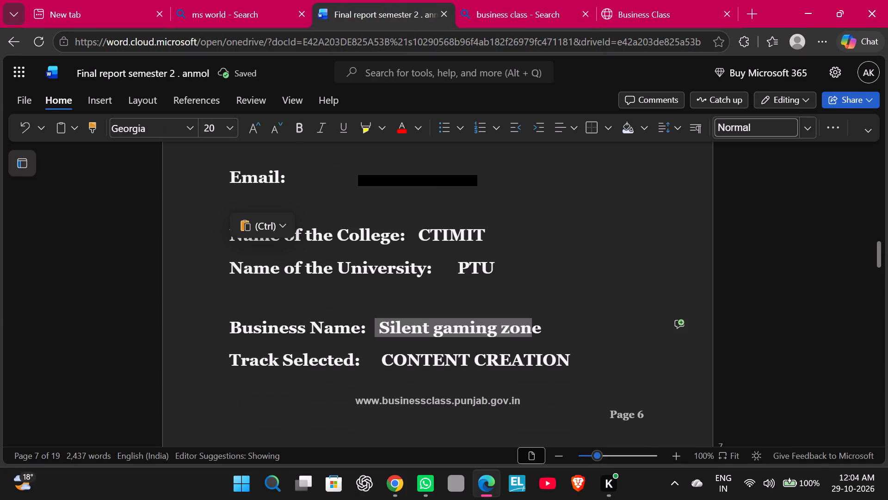
left_click_drag(536, 324, 549, 324)
key("BackSpace")
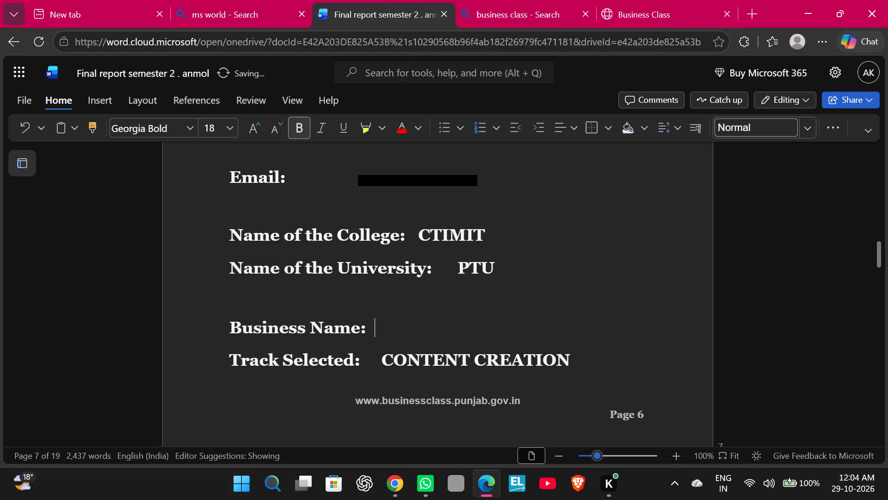
Close the business class search results page and return to the Business Name line in the report.
left_click(540, 19)
left_click(586, 10)
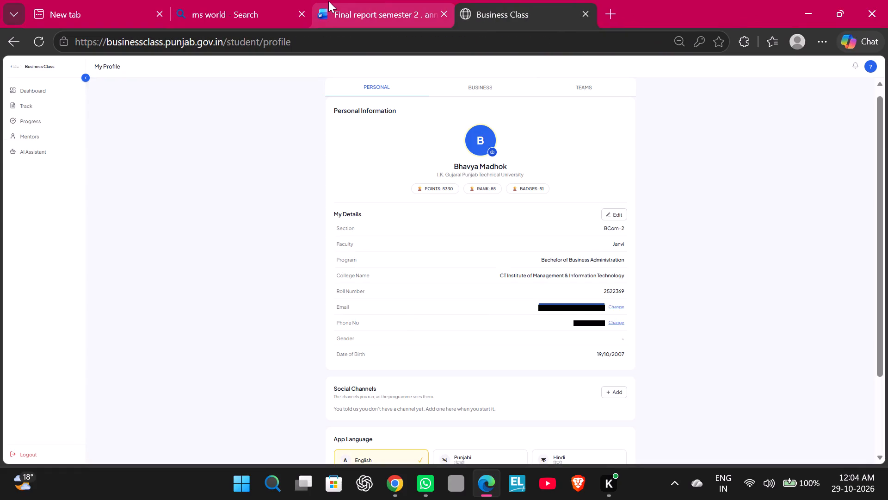
left_click(359, 0)
scroll(506, 302, "down", 1)
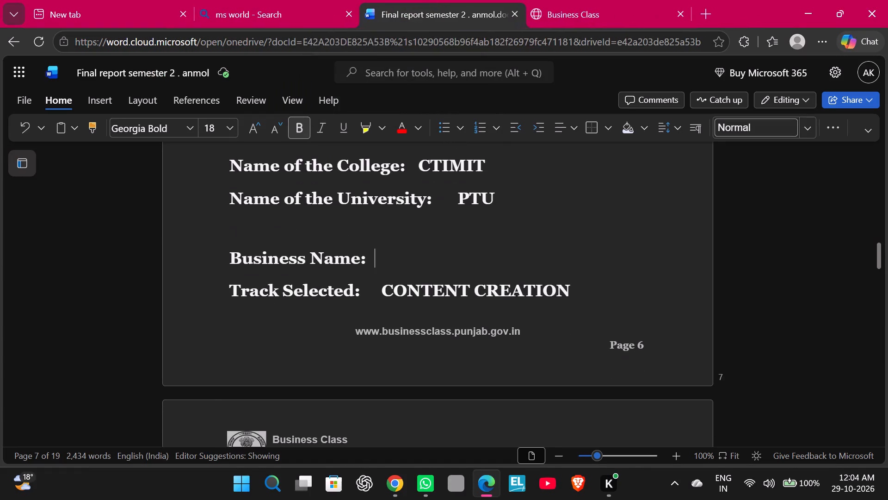
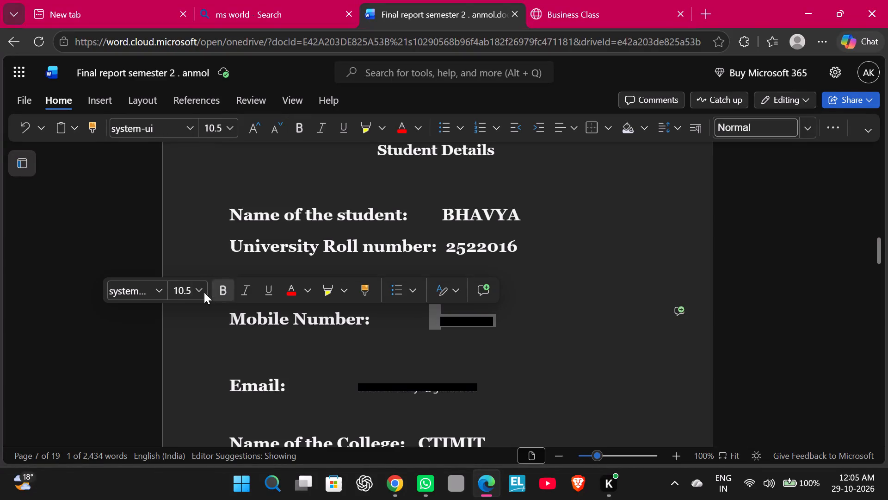
Set the font size of the mobile number on the Student Details page to 20.
left_click(200, 293)
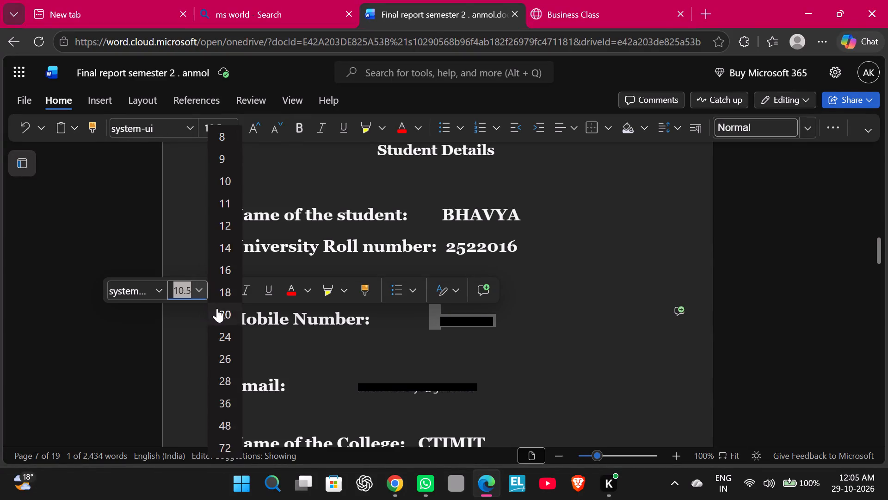
left_click(217, 308)
left_click(594, 374)
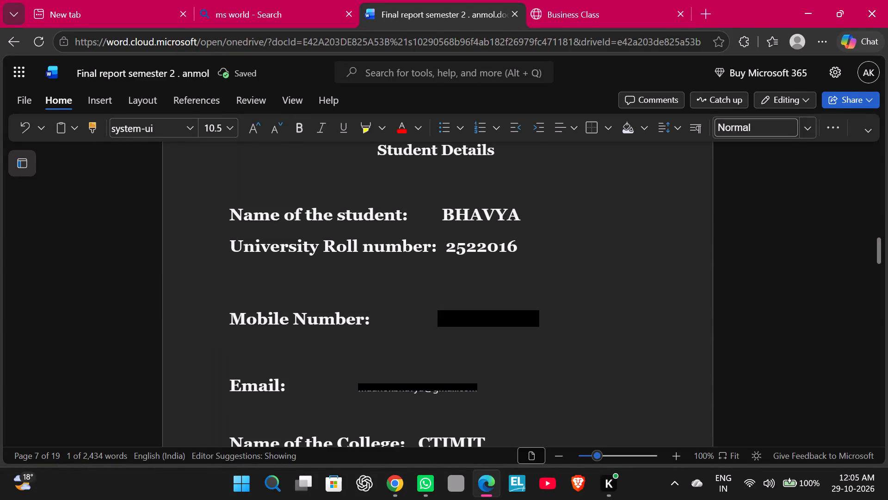
Set the font size of the email address on the Student Details page to 20.
left_click_drag(355, 385, 499, 387)
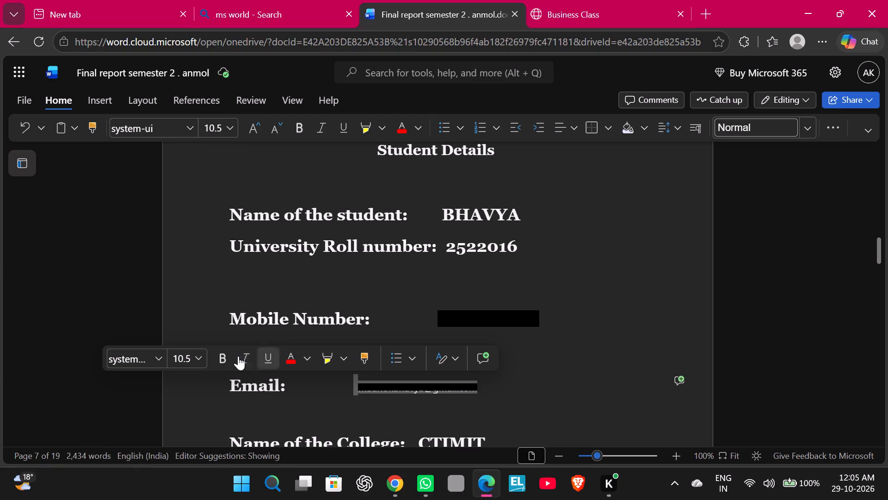
left_click(196, 357)
left_click(223, 303)
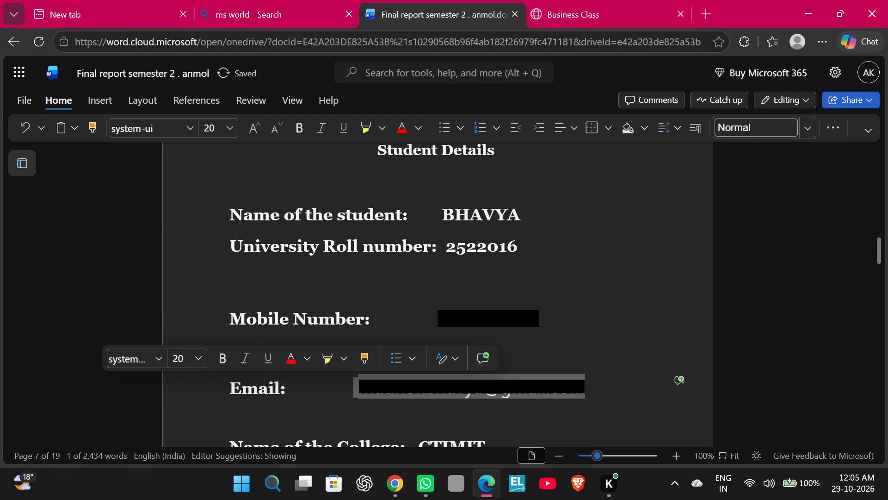
Remove two blank lines above the Student Details heading on the report's seventh page.
left_click(618, 313)
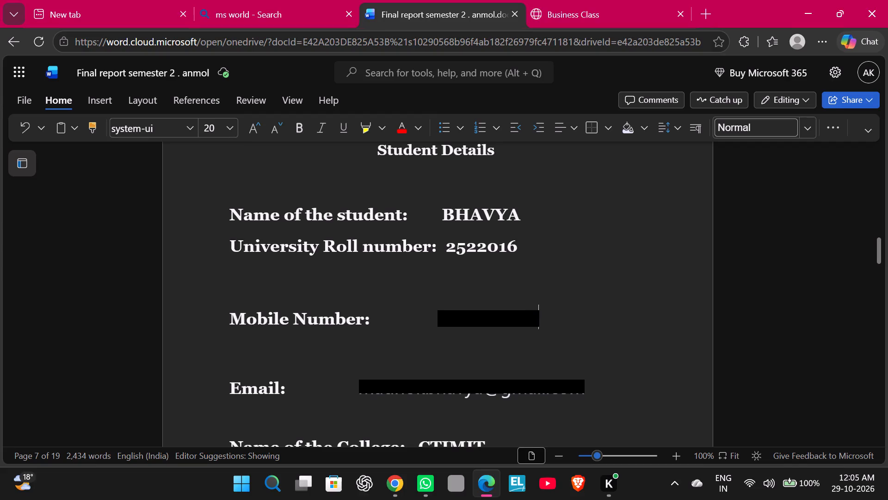
left_click(621, 318)
scroll(538, 334, "up", 2)
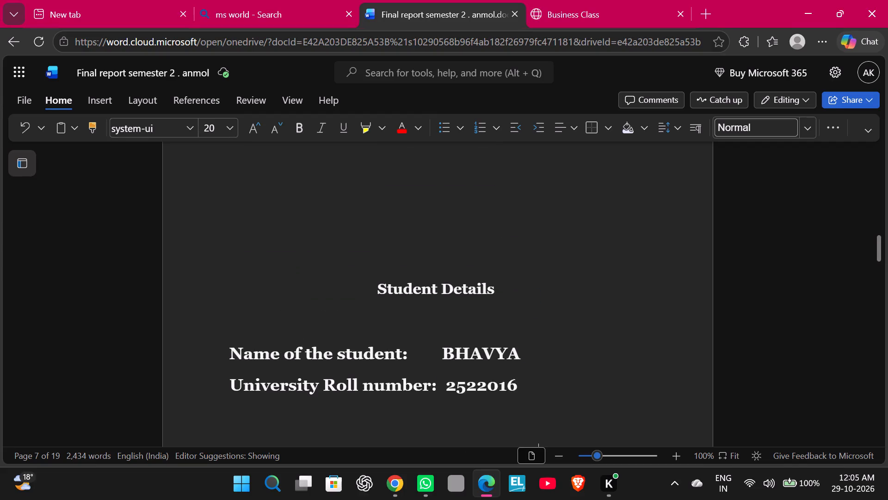
scroll(551, 328, "down", 3)
scroll(551, 328, "up", 6)
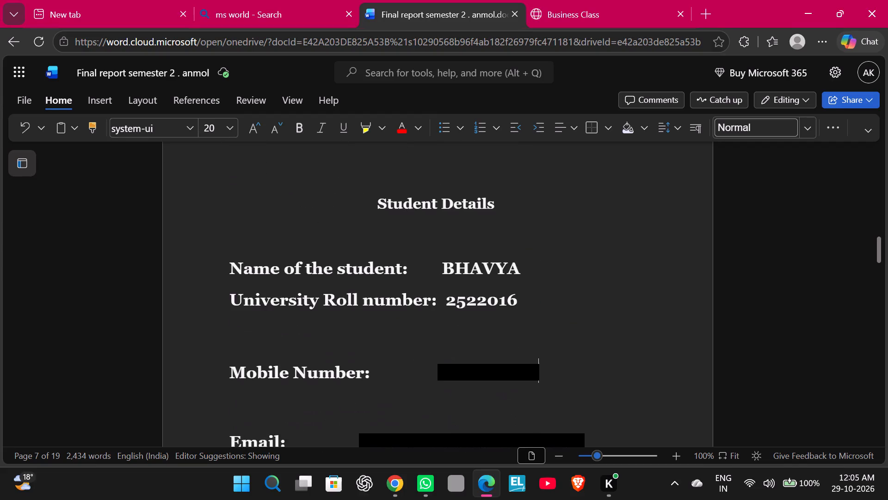
scroll(481, 220, "up", 2)
left_click(453, 262)
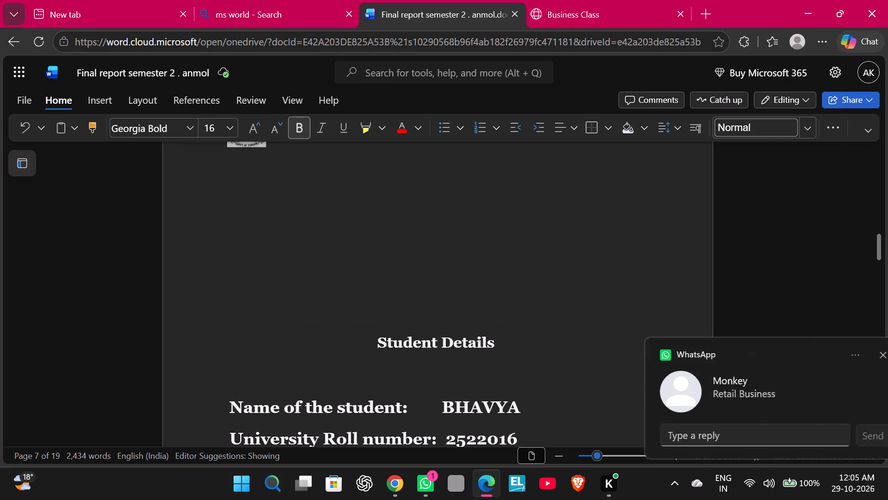
key("BackSpace")
key("BackSpace")
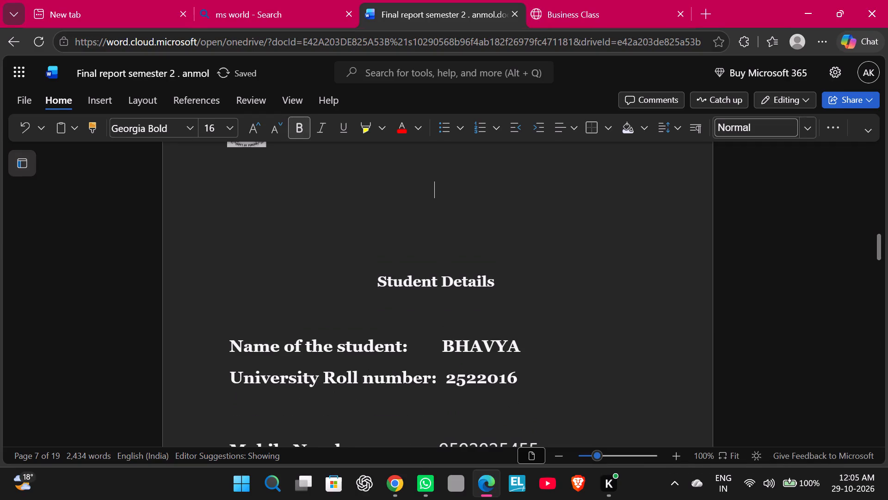
Replace the Track Selected entry in the student details with "Retail business".
scroll(452, 299, "down", 4)
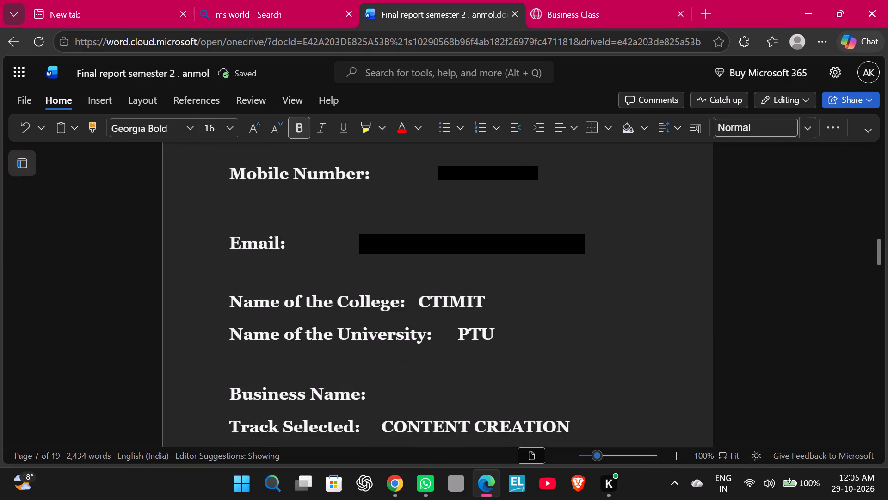
scroll(446, 317, "down", 3)
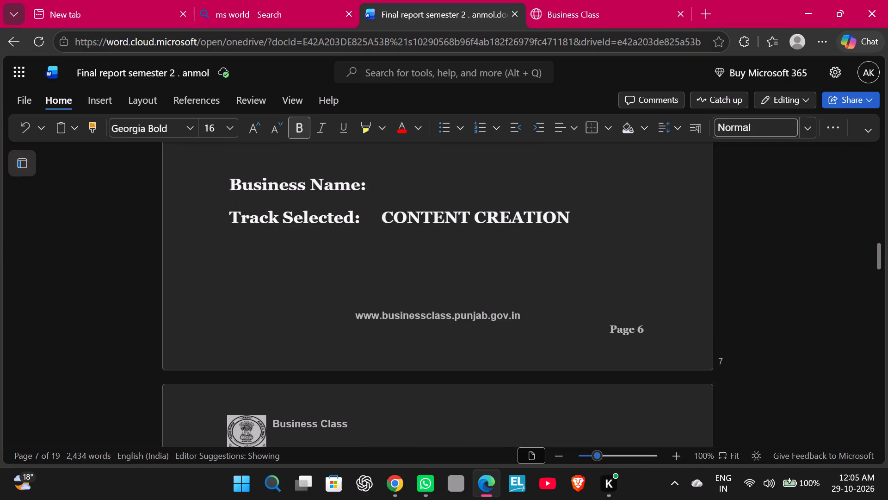
left_click(416, 190)
key("r")
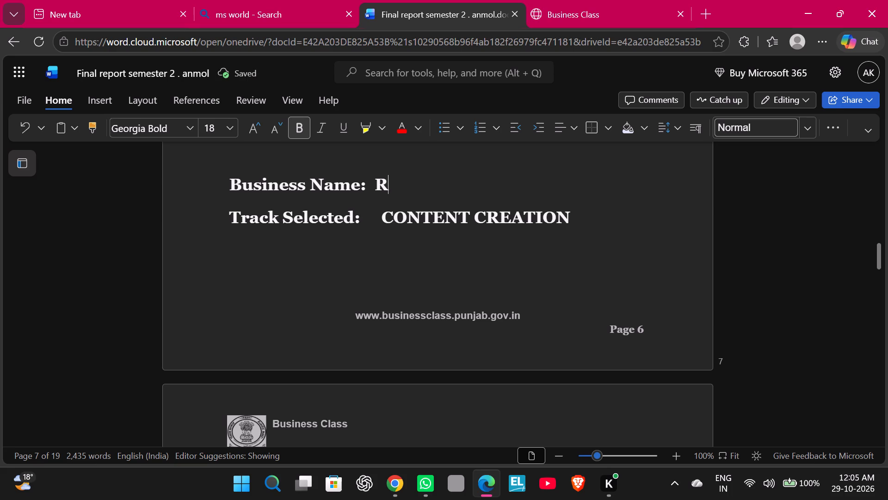
left_click_drag(386, 219, 504, 223)
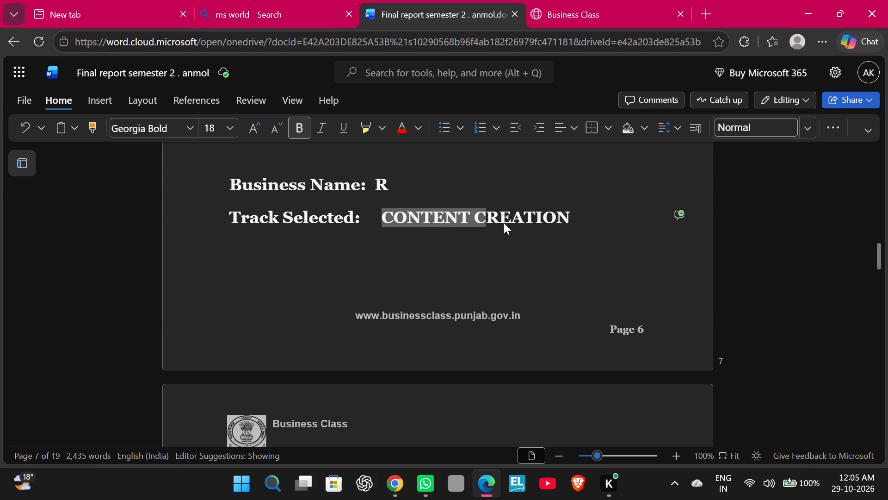
left_click_drag(504, 223, 581, 223)
key("BackSpace")
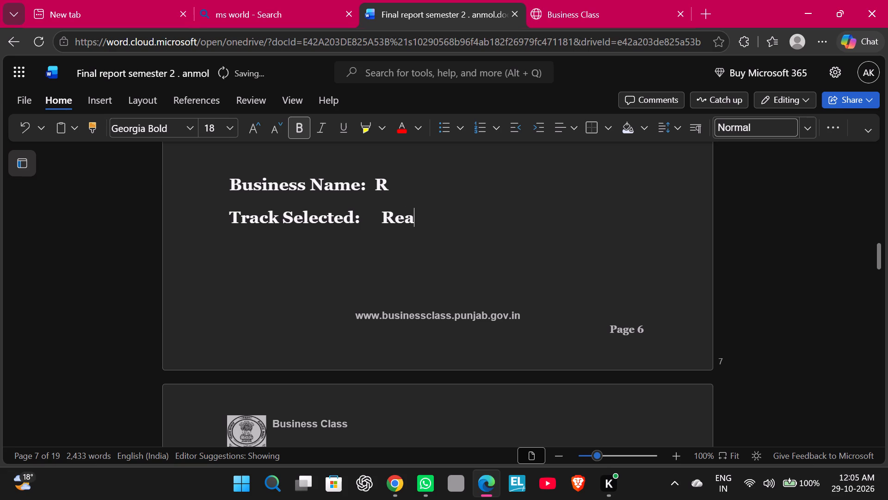
key("BackSpace")
type("tai")
key("l")
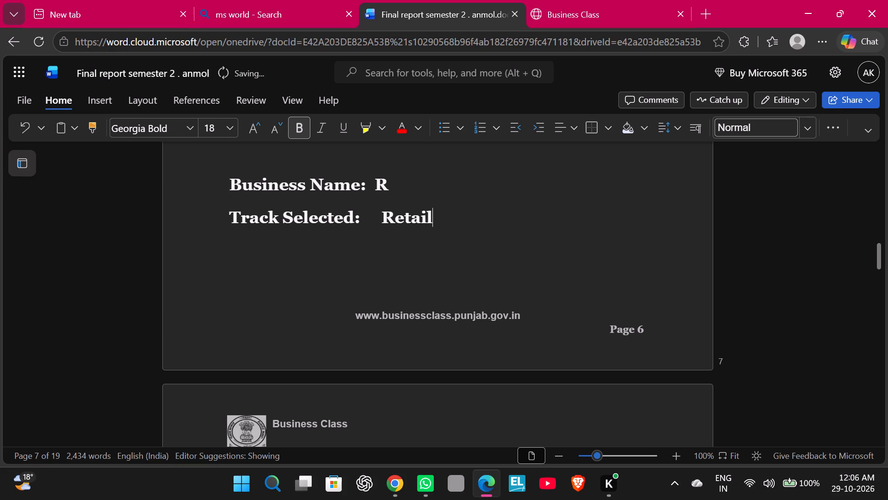
key("space")
type("bu")
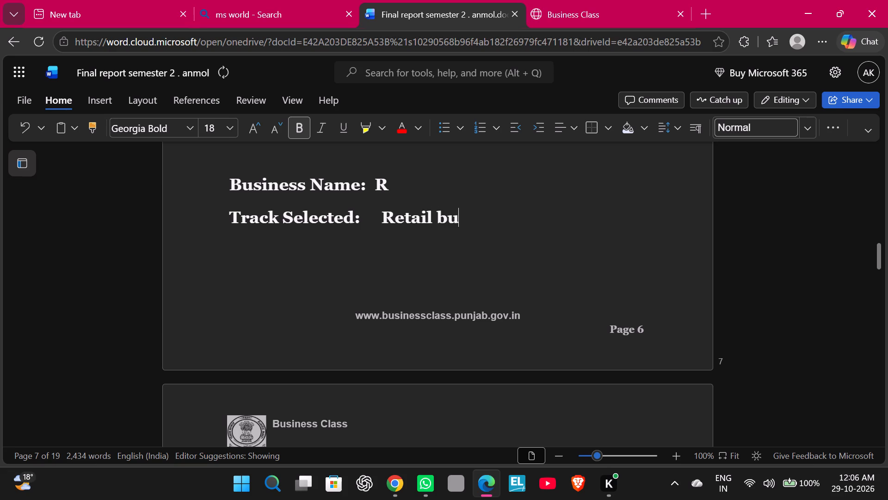
type("siness")
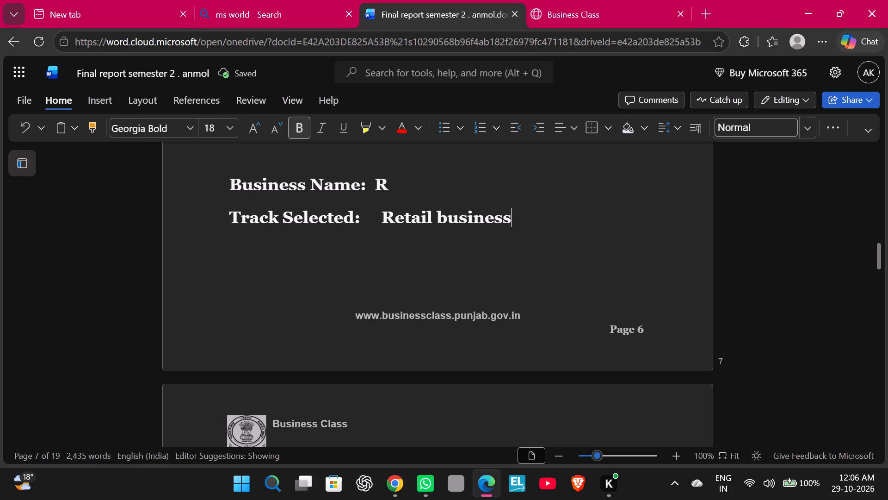
Fill in the Business Name in the student details as "Madhok's gally".
left_click(437, 191)
key("BackSpace")
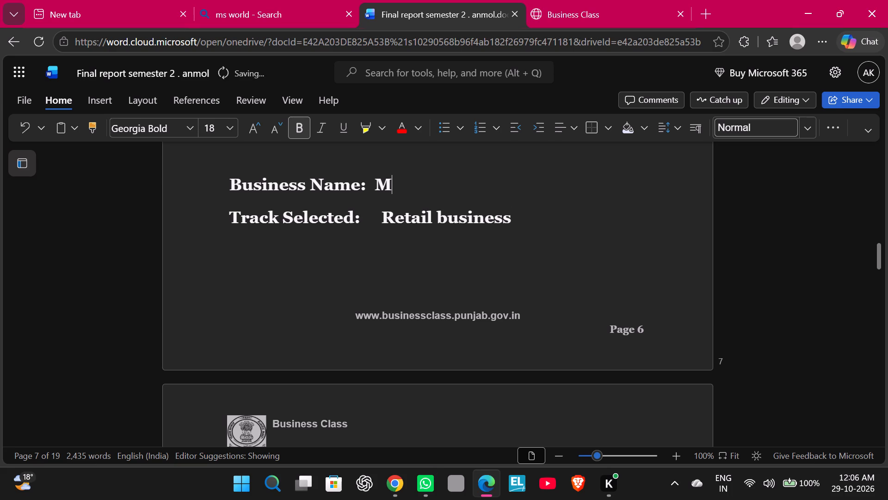
key("a")
key("d")
key("h")
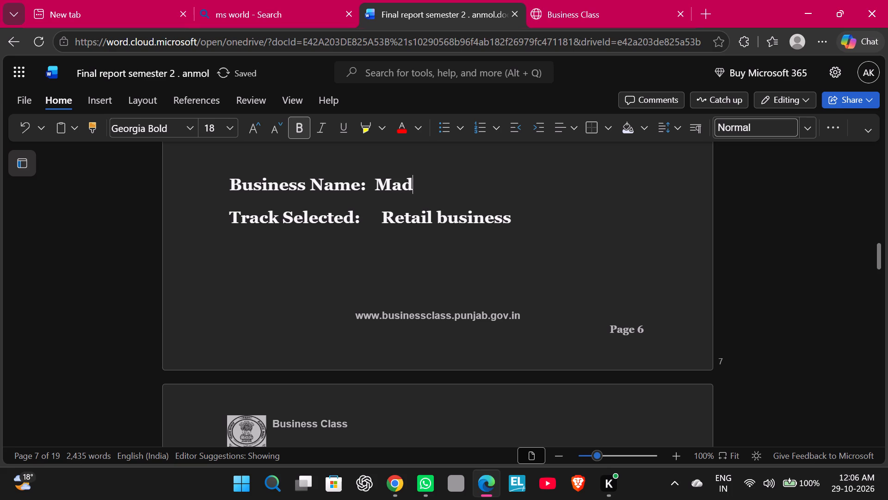
key("k")
key("BackSpace")
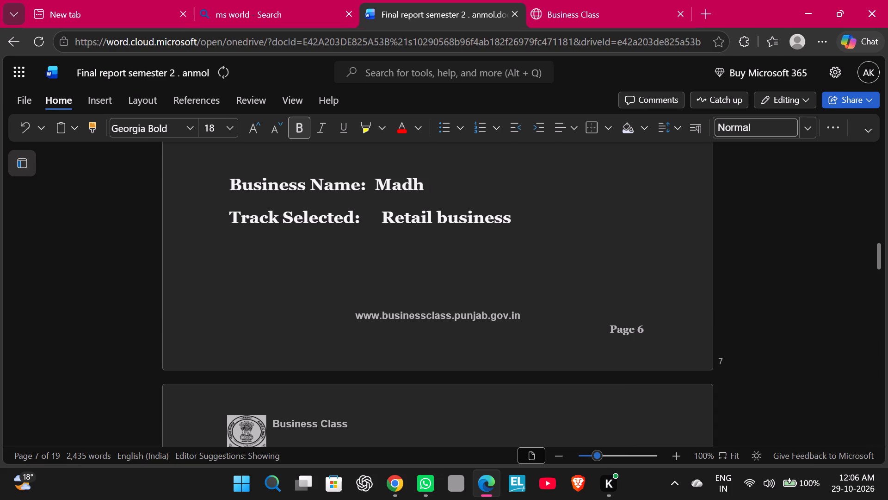
type("ok")
key("apostrophe")
key("s")
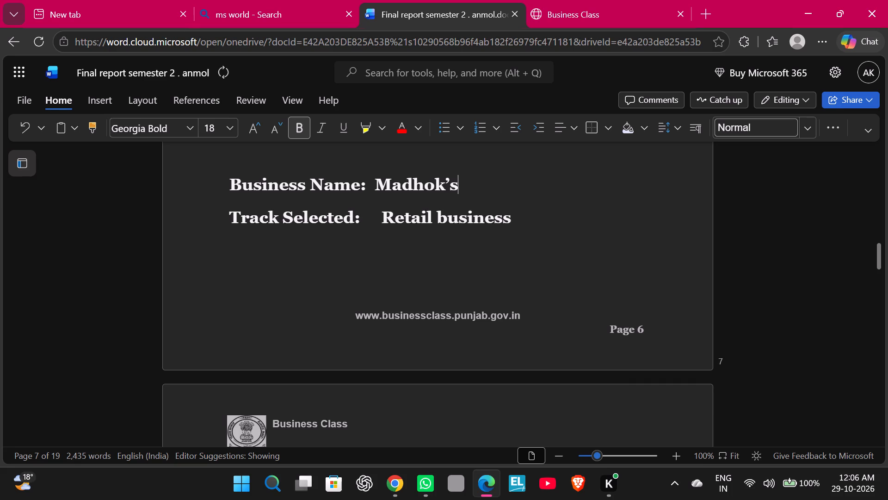
key("space")
type("gally")
left_click(83, 222)
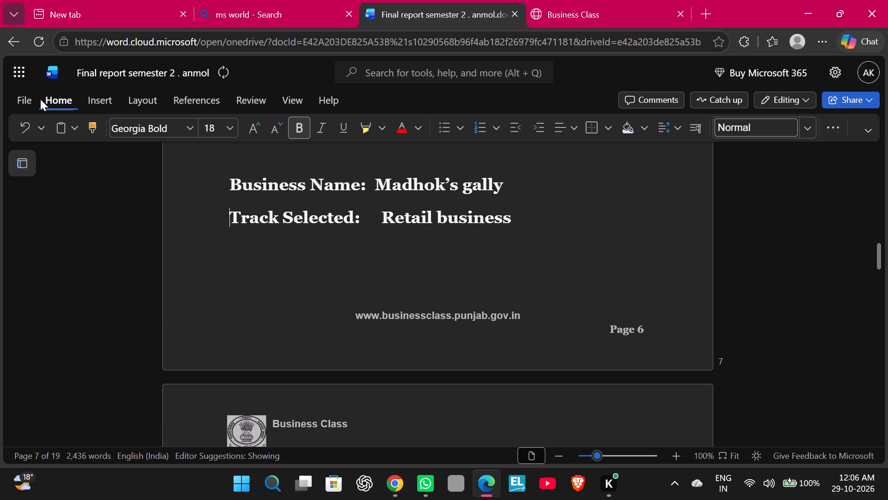
Rename the document as "final report bhavya".
left_click(111, 70)
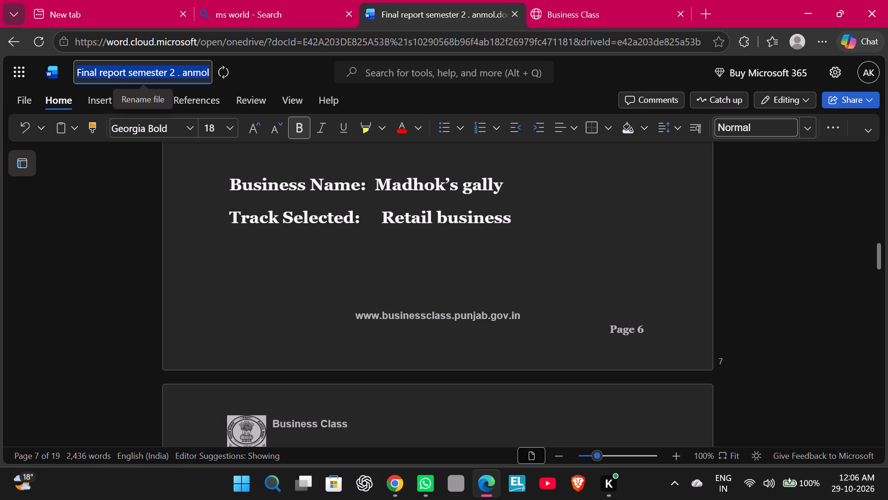
key("BackSpace")
type("final reop")
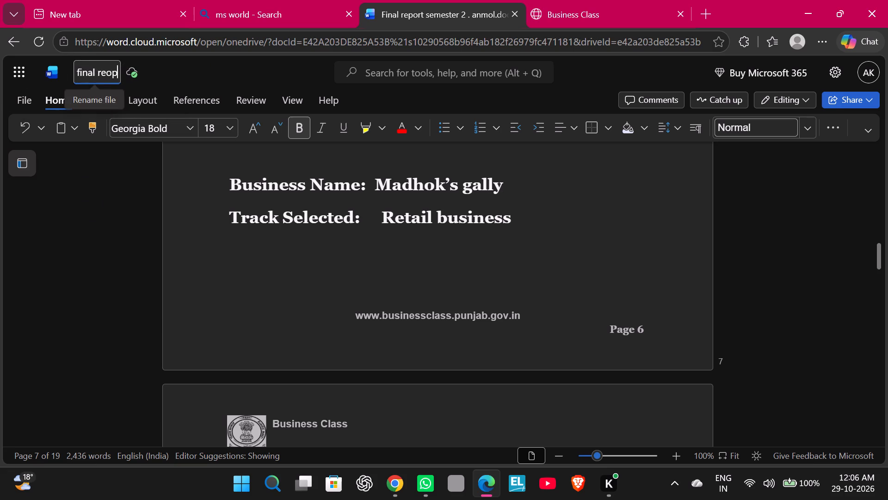
type("t")
key("space")
key("BackSpace")
key("BackSpace")
key("BackSpace")
key("BackSpace")
type("pot")
key("BackSpace")
type("rt")
key("space")
type("bhav")
type("ya")
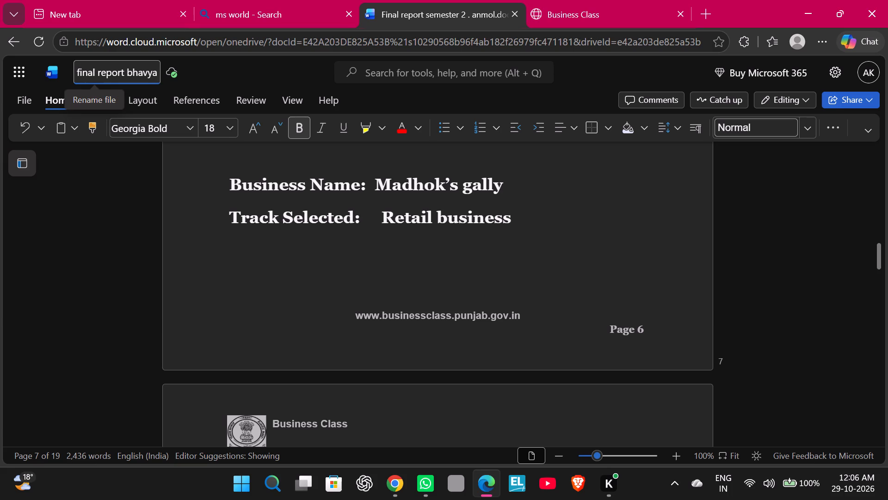
key("space")
Export the renamed report and download it as a PDF.
left_click(18, 104)
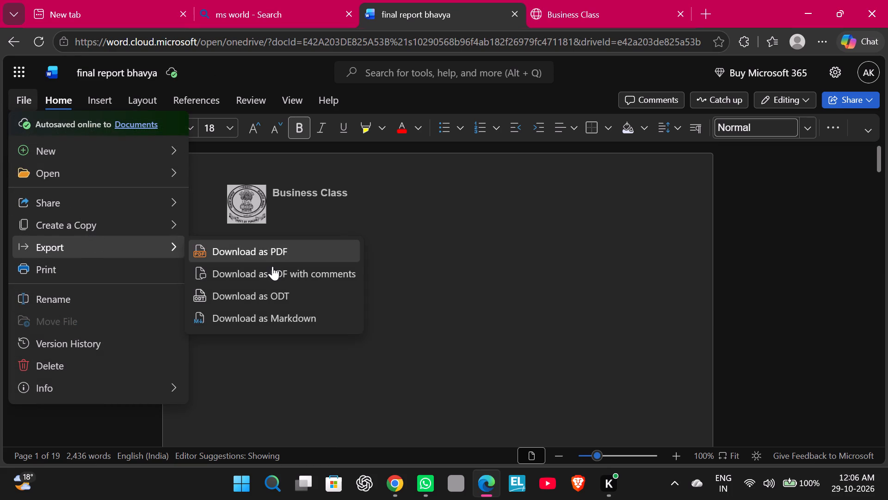
left_click(273, 256)
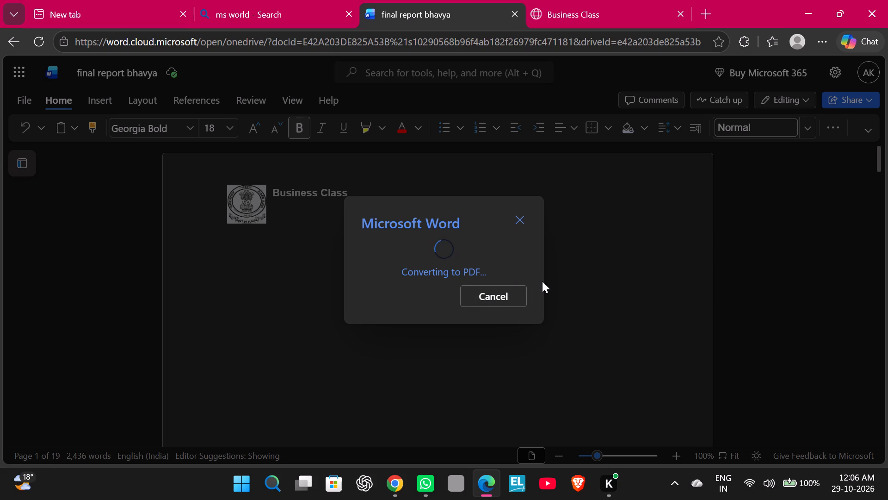
left_click(445, 286)
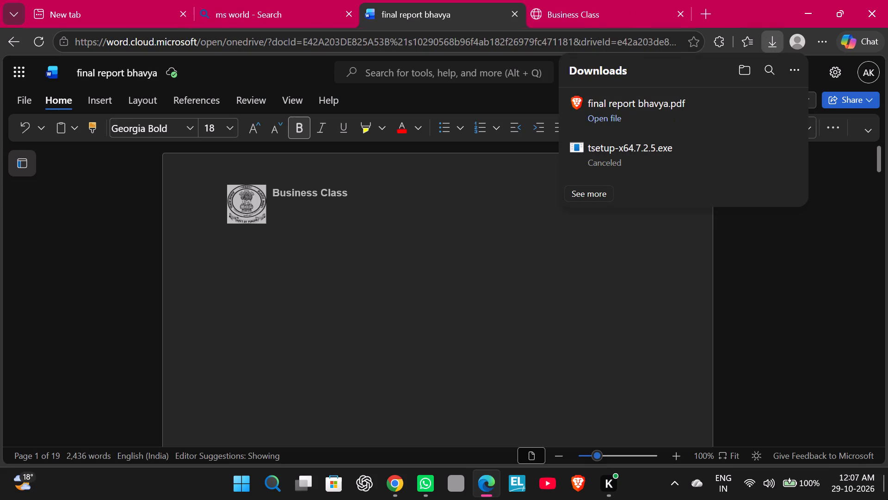
Go back to the Word home page and open the recent document "final-evaluation-report-sem-3 anmol".
left_click(10, 44)
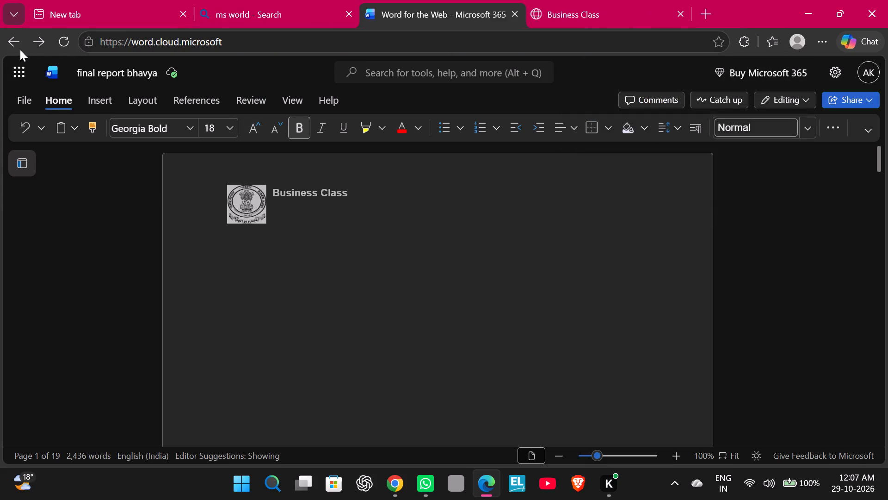
scroll(121, 148, "up", 7)
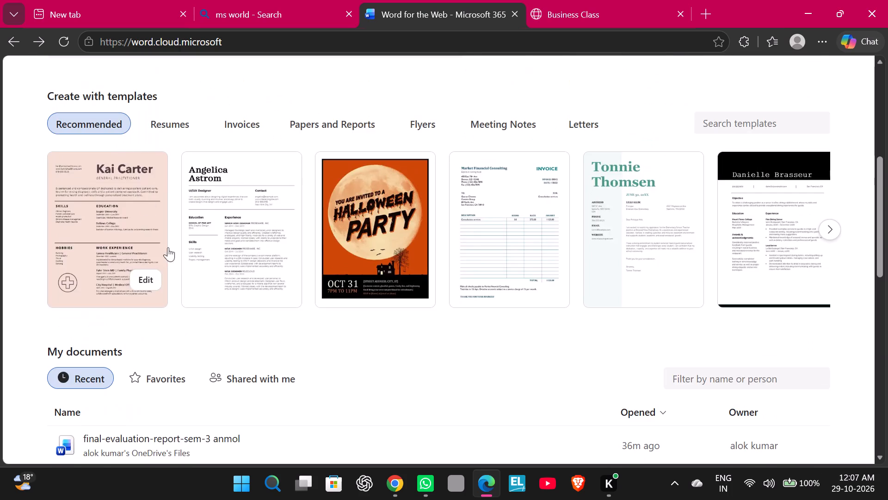
scroll(176, 274, "down", 3)
left_click(192, 228)
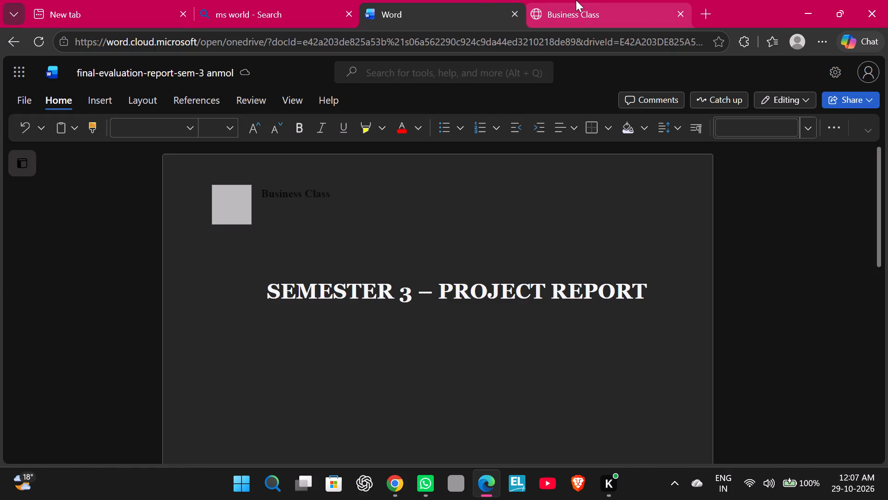
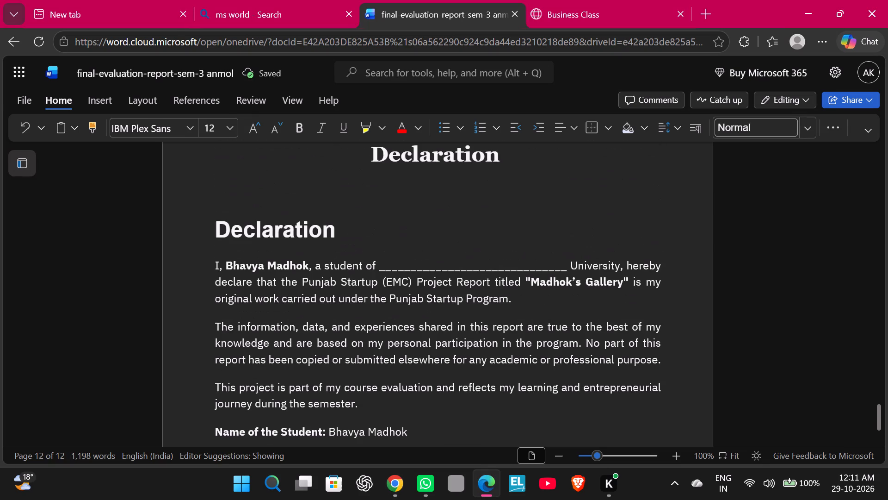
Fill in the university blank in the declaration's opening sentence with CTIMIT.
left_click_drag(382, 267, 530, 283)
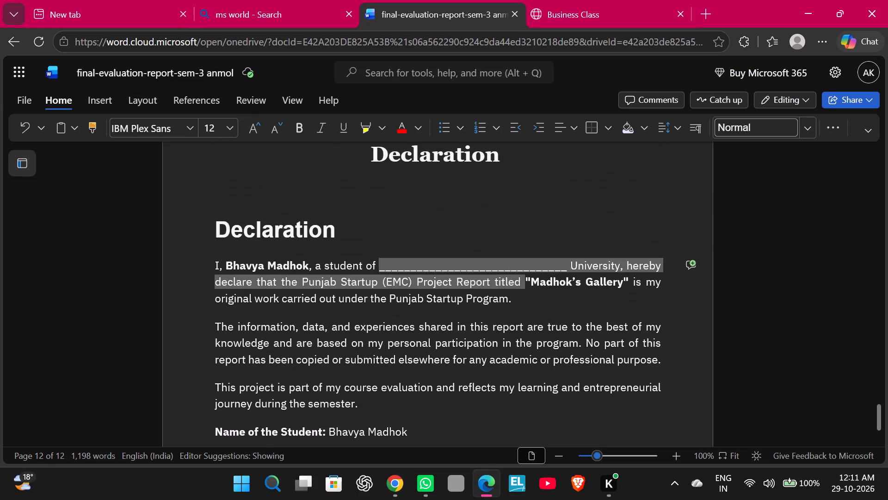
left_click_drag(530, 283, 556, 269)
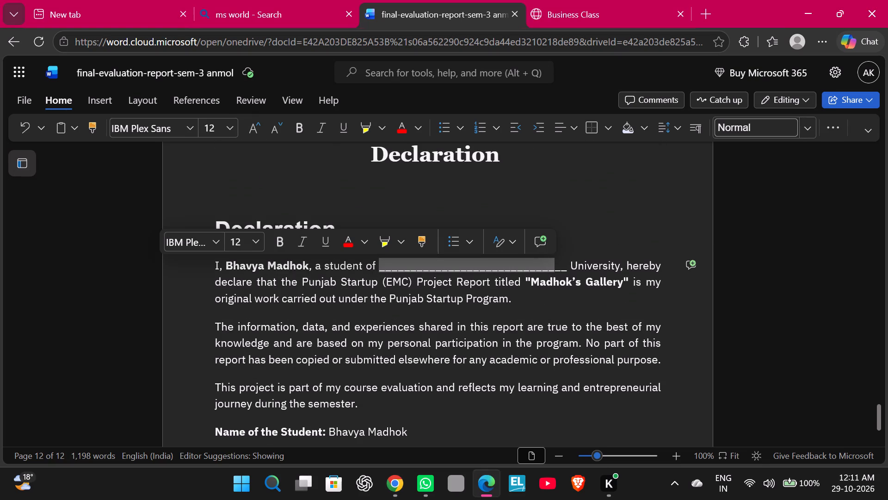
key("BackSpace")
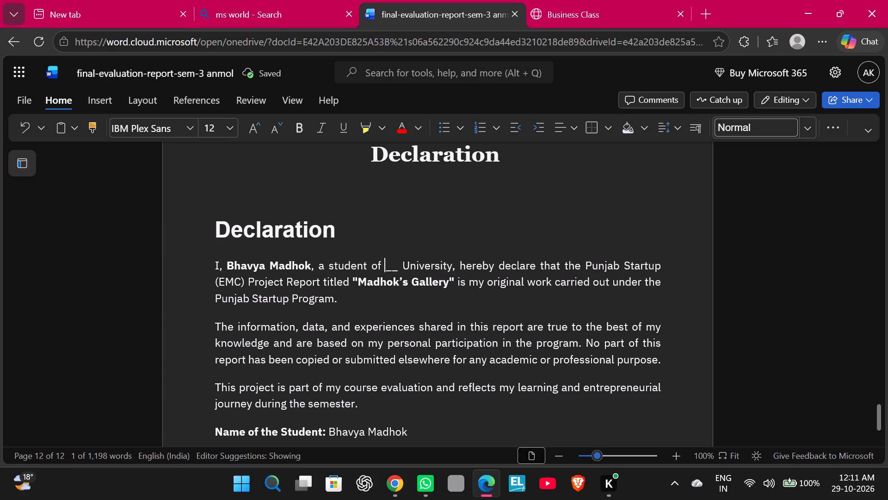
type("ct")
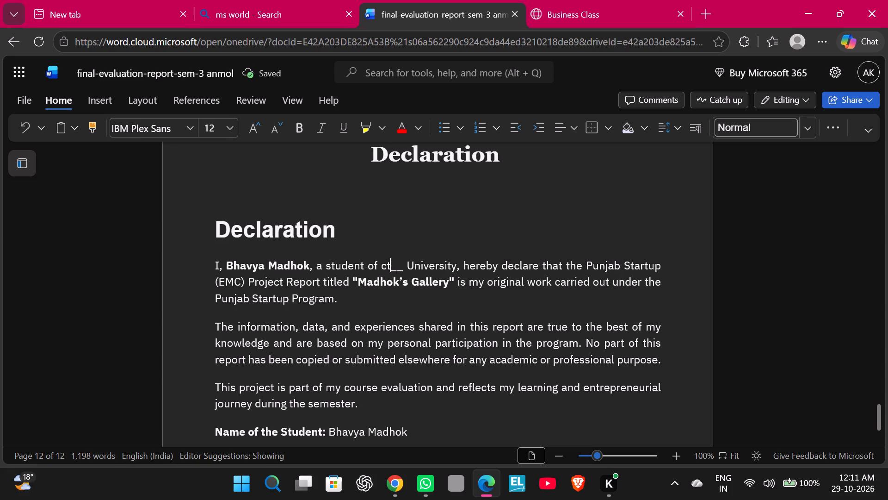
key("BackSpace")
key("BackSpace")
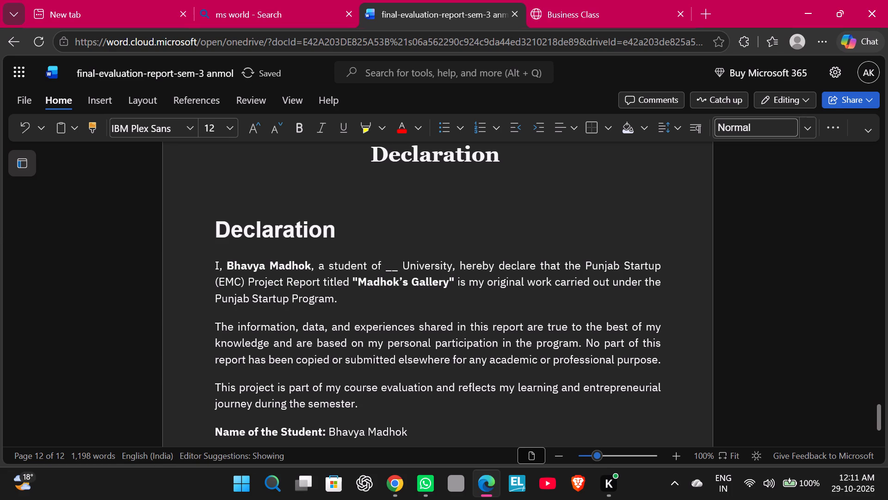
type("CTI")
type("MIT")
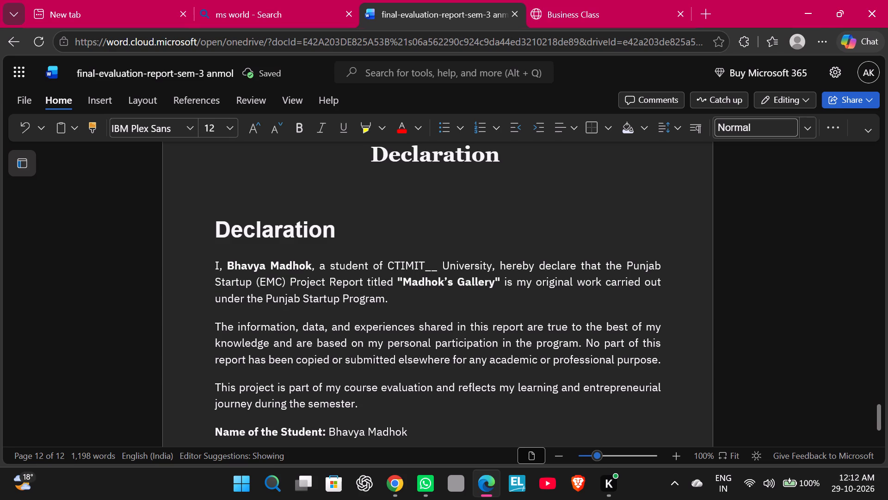
Replace CTIMIT and its leftover underscores before "University" in the declaration's opening sentence with PTU.
left_click_drag(425, 274, 436, 276)
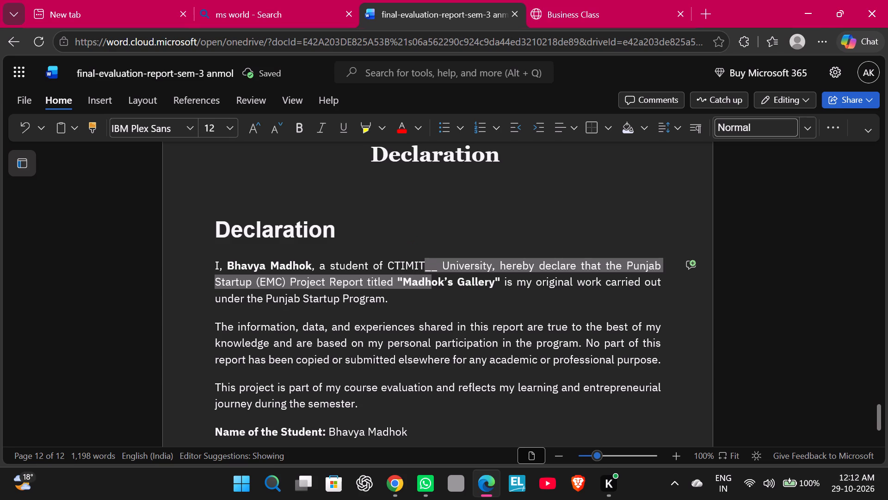
left_click_drag(436, 276, 436, 266)
left_click(437, 267)
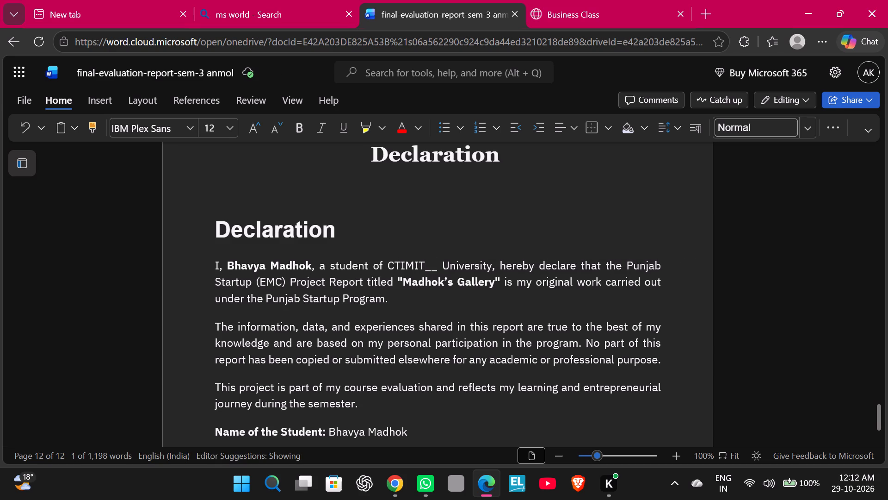
left_click_drag(438, 267, 391, 265)
key("BackSpace")
type("PTU")
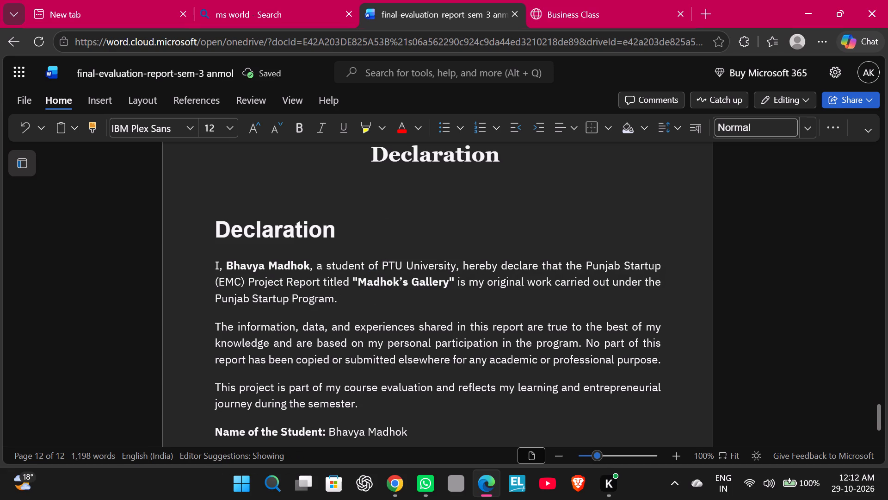
left_click(393, 291)
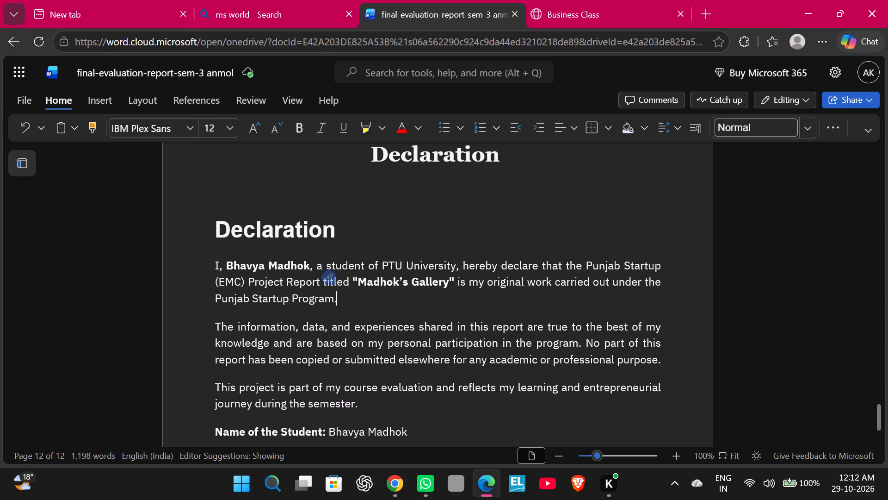
Replace the blank line after Date in the declaration with 29/10/2026.
scroll(430, 301, "down", 4)
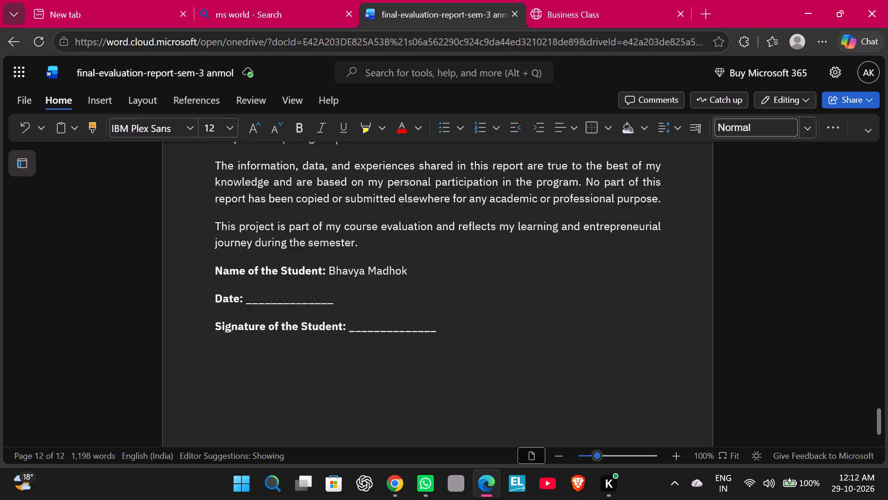
left_click_drag(247, 184, 294, 185)
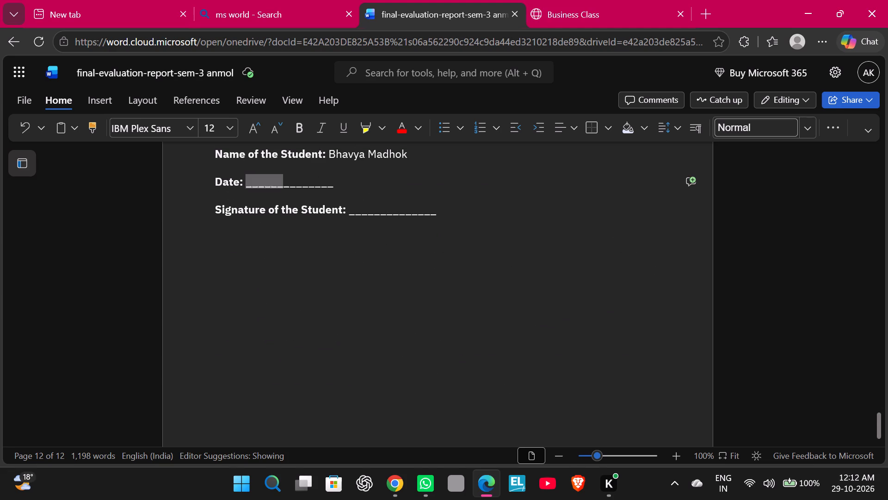
left_click_drag(294, 185, 359, 185)
key("BackSpace")
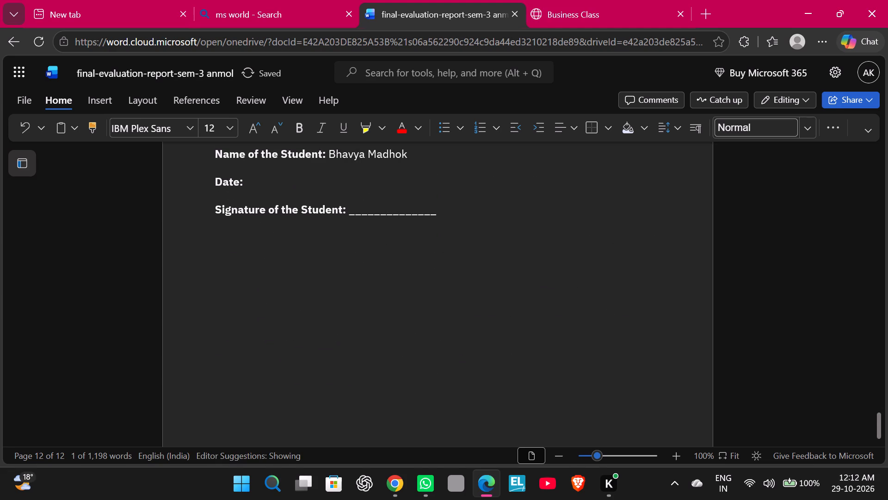
type("29")
key("slash")
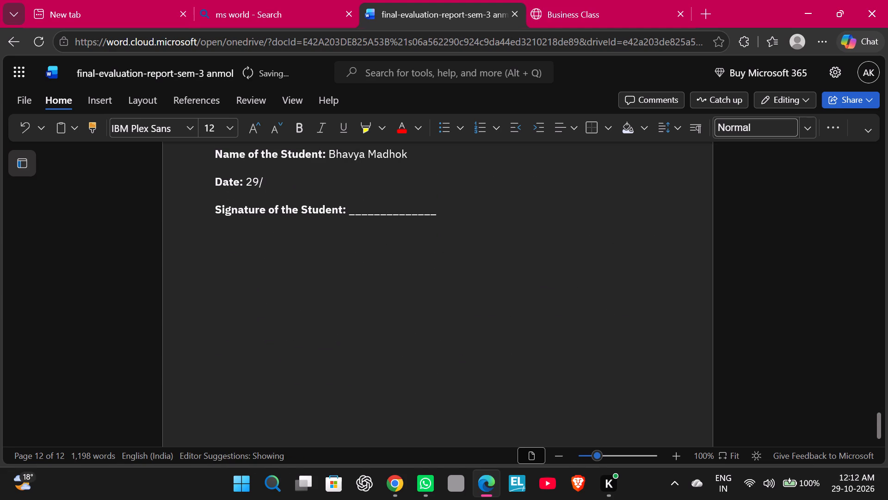
type("09")
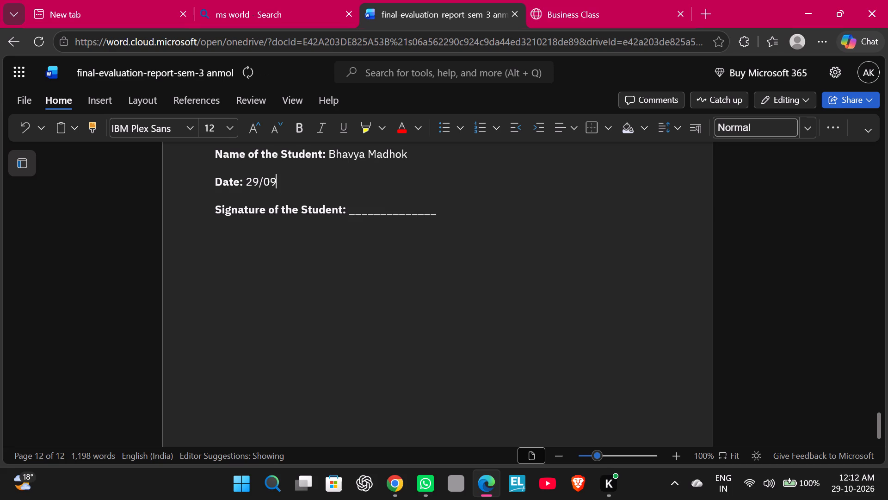
key("BackSpace")
key("BackSpace")
type("Q0")
key("BackSpace")
key("BackSpace")
type("10/20")
type("25")
key("BackSpace")
key("6")
Enter the student's first name in capitals in the Signature of the Student blank, in place of most of its underscores.
left_click_drag(370, 216, 422, 208)
key("BackSpace")
key("BackSpace")
key("BackSpace")
key("BackSpace")
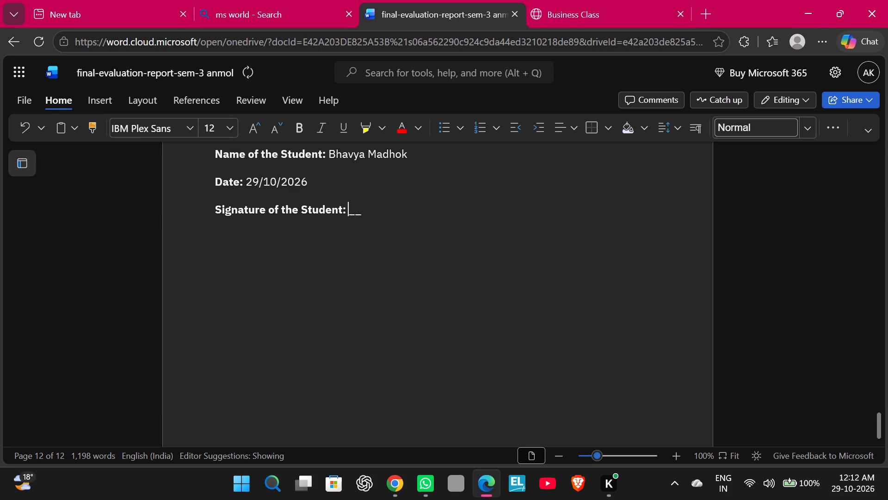
key("b")
type("HAVYA")
Insert a line break between the "Section 4: Performance Tracking and AI" heading and the paragraph starting "During this semester".
scroll(422, 208, "up", 14)
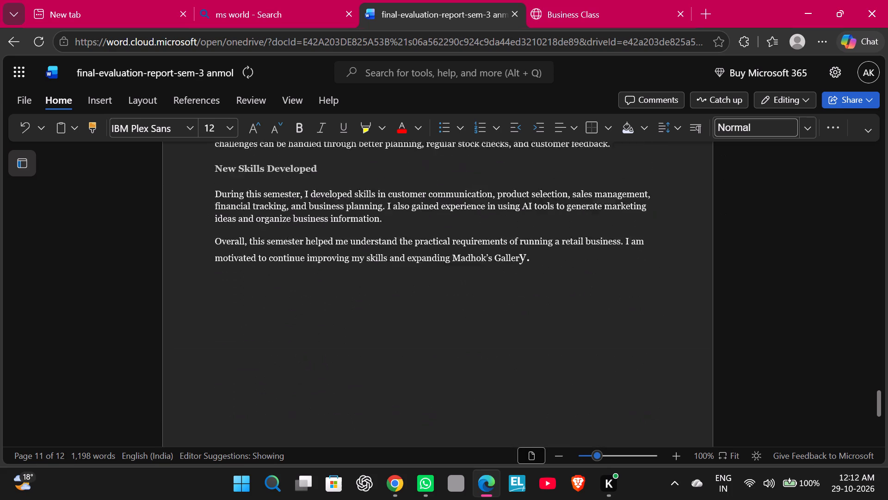
scroll(418, 218, "up", 17)
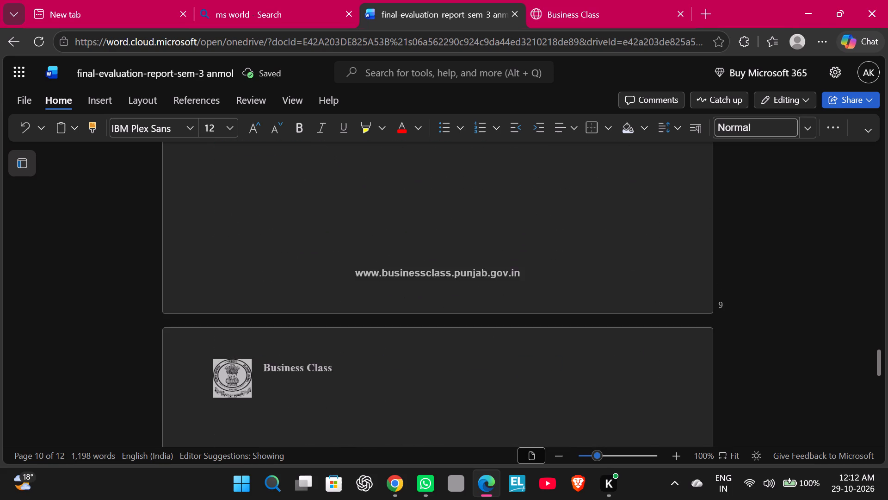
scroll(421, 218, "up", 17)
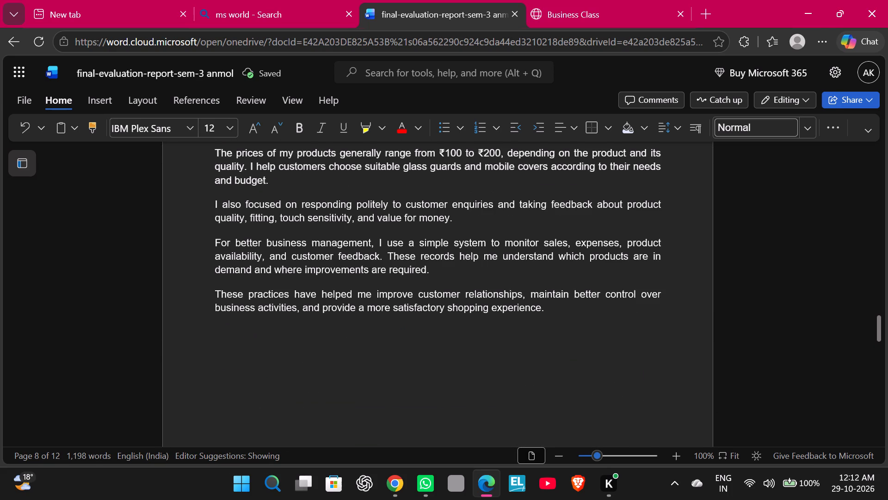
scroll(433, 219, "down", 9)
left_click(509, 227)
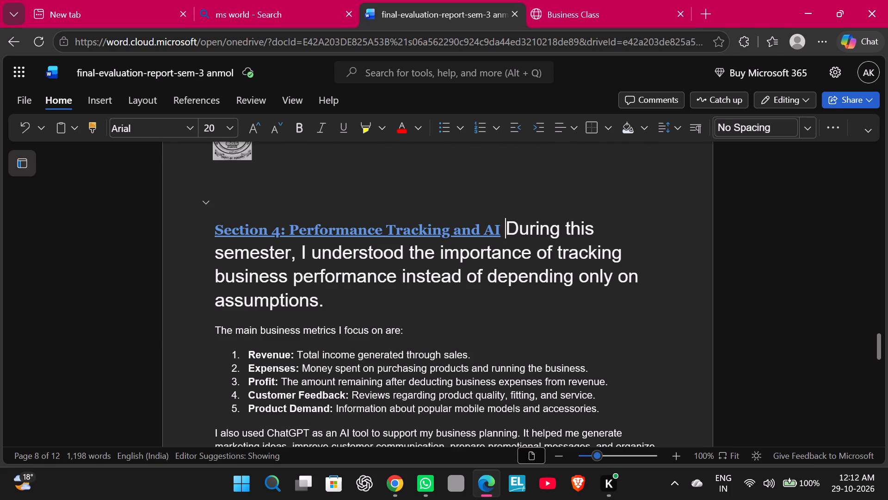
key("Return")
Replace the old profile screenshot on the report's first page with a capture of the student's Personal Information and My Details from the Business Class site.
scroll(440, 251, "up", 8)
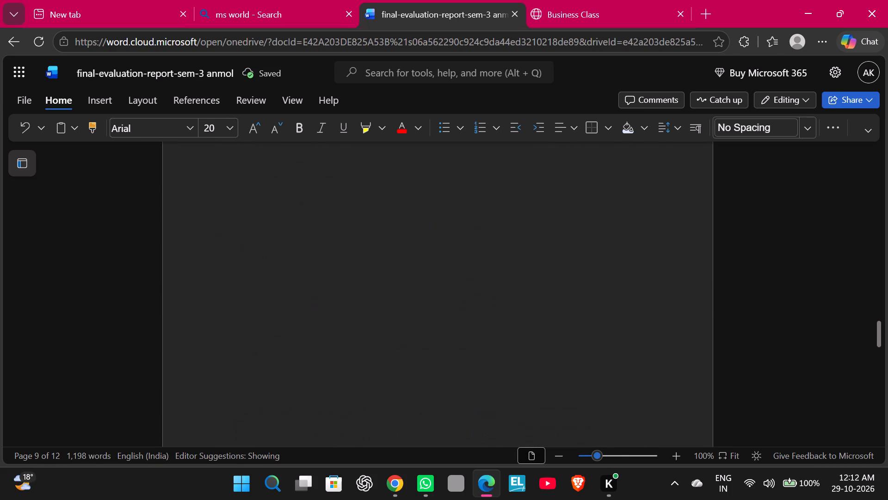
scroll(439, 245, "up", 16)
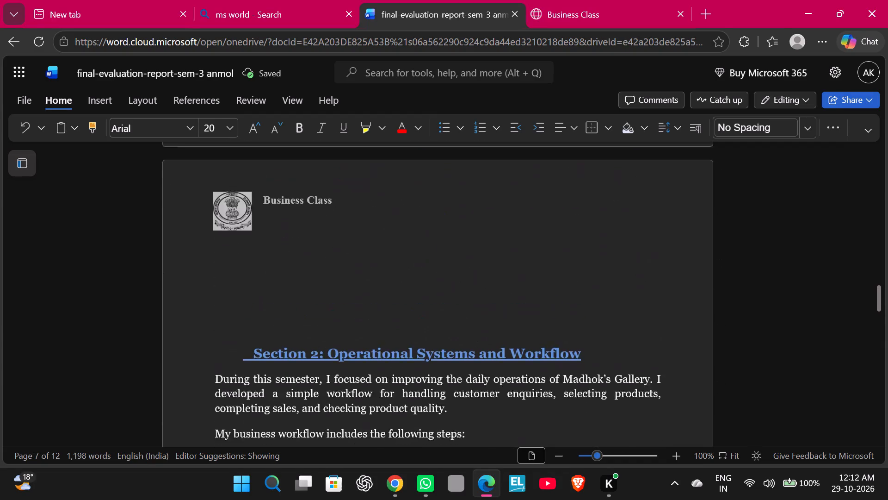
scroll(439, 244, "up", 17)
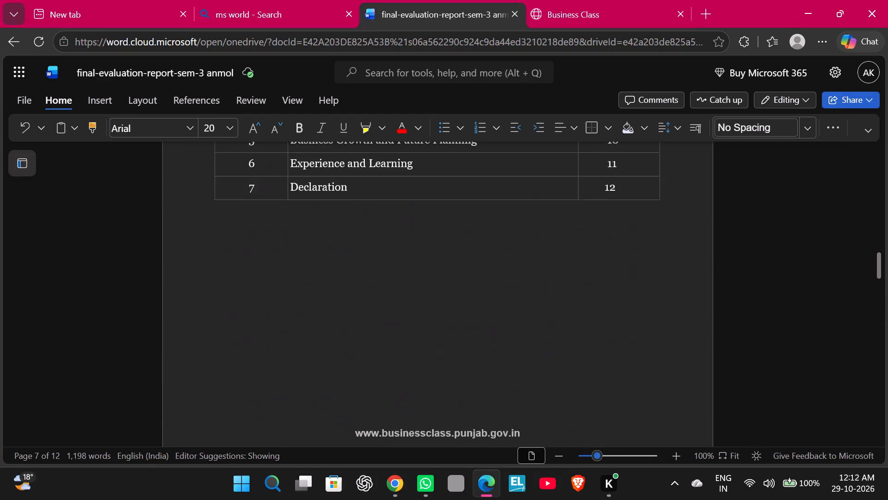
scroll(439, 243, "up", 12)
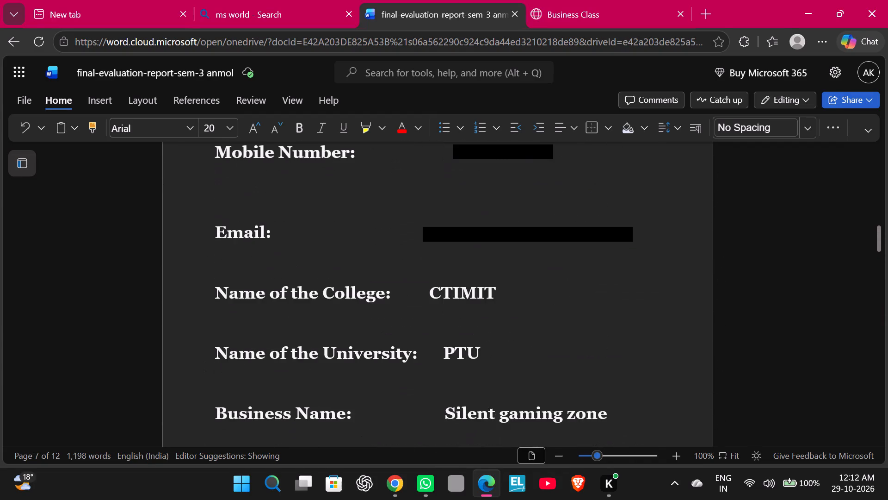
scroll(453, 240, "up", 15)
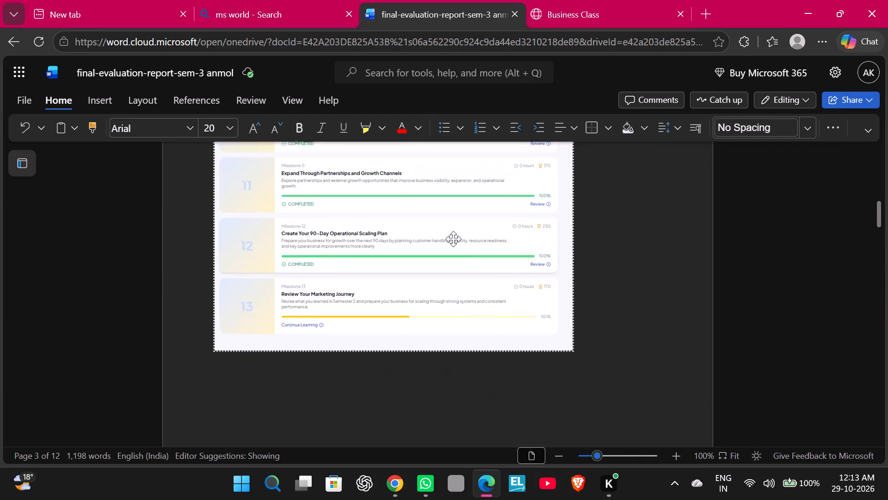
scroll(453, 239, "up", 17)
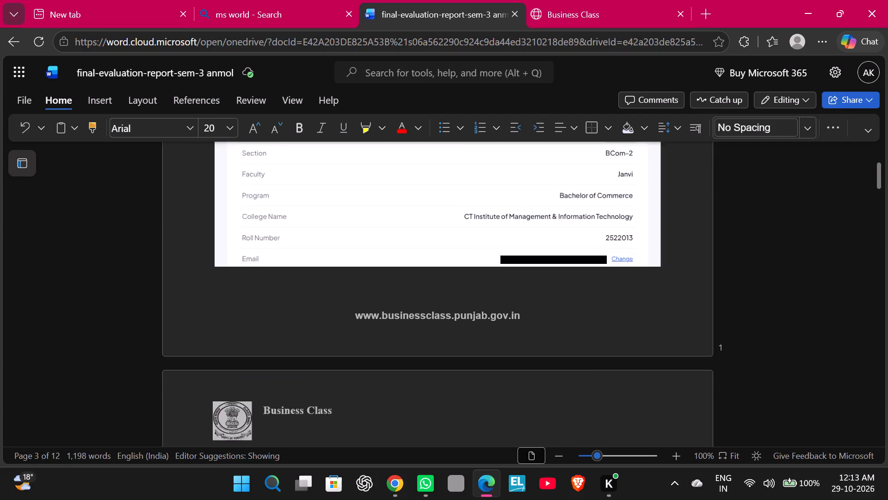
scroll(453, 238, "up", 10)
scroll(453, 238, "down", 5)
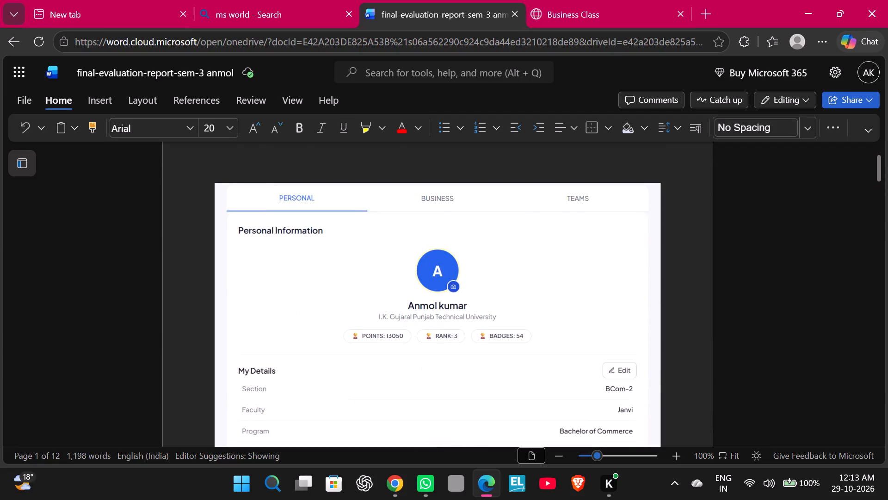
right_click(452, 243)
left_click(395, 248)
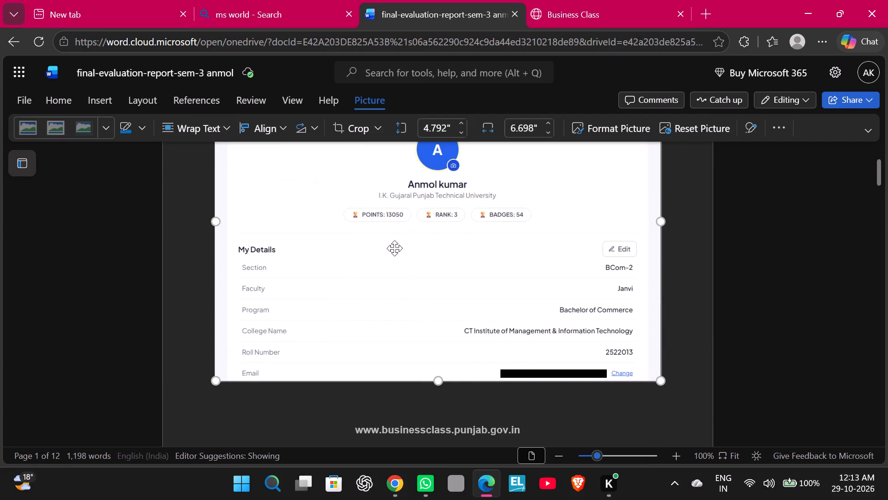
left_click(555, 0)
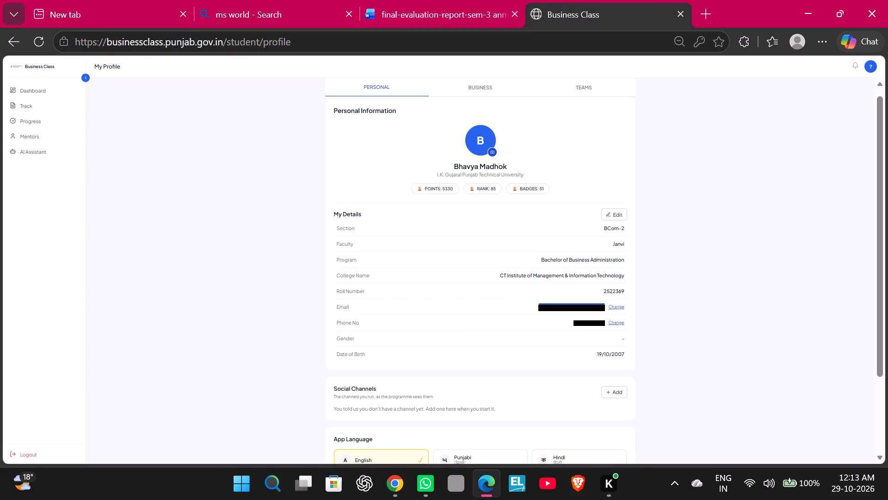
key("shift+s")
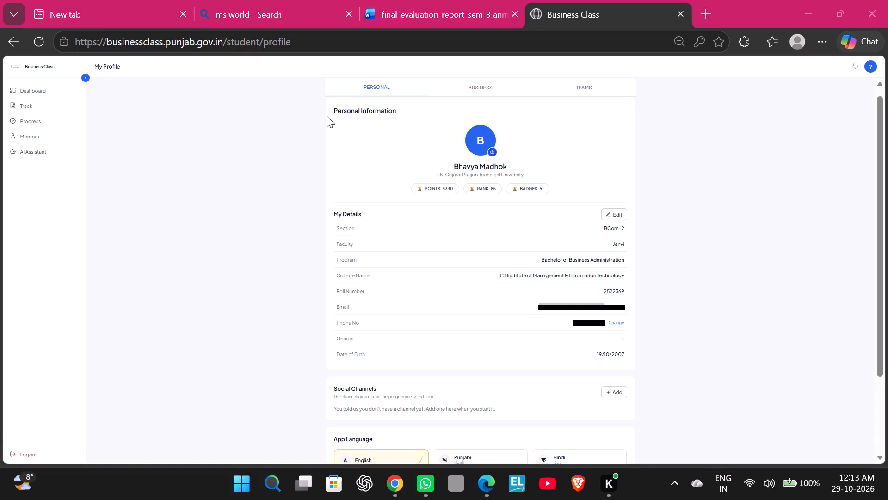
key("shift+super+s")
left_click_drag(325, 103, 419, 143)
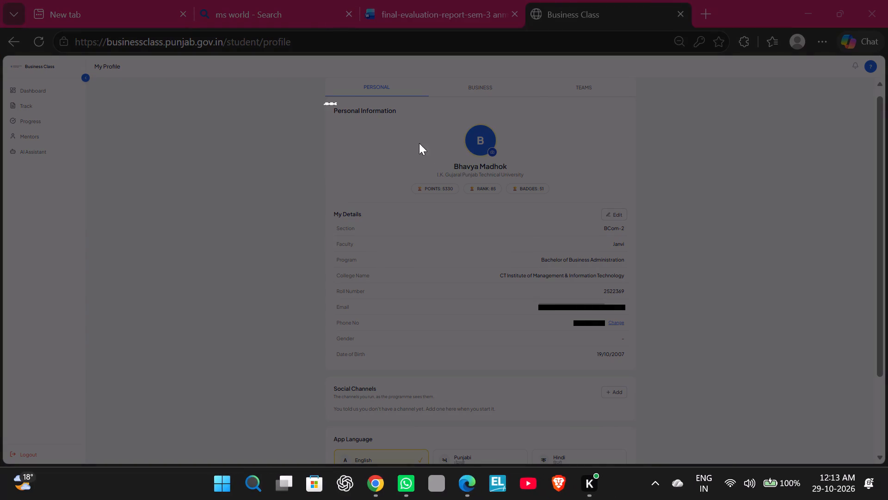
left_click_drag(419, 143, 643, 373)
left_click(476, 0)
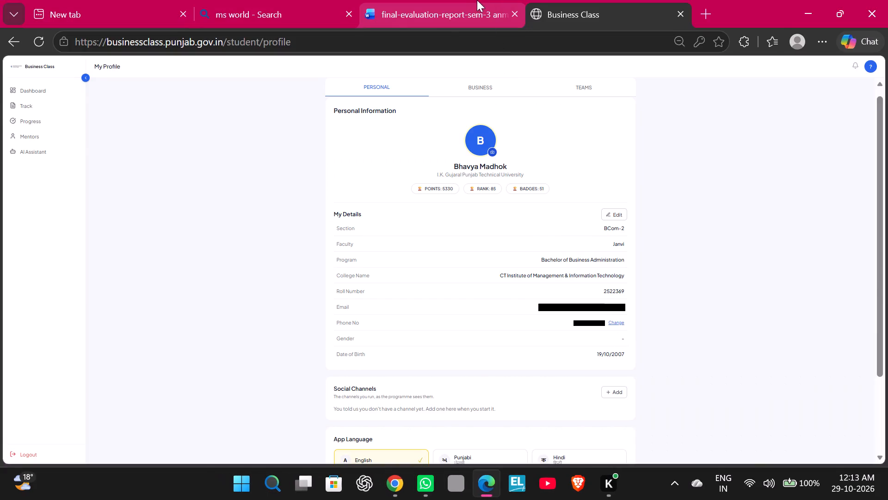
key("ctrl+v")
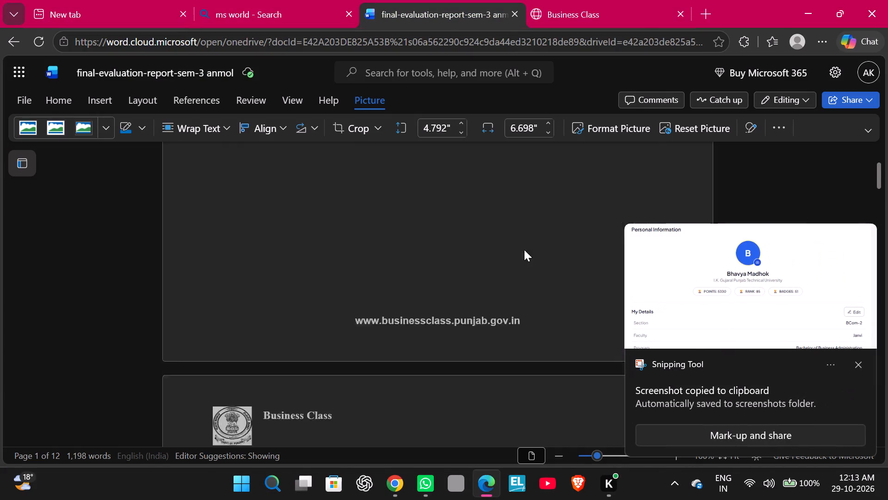
scroll(402, 243, "up", 9)
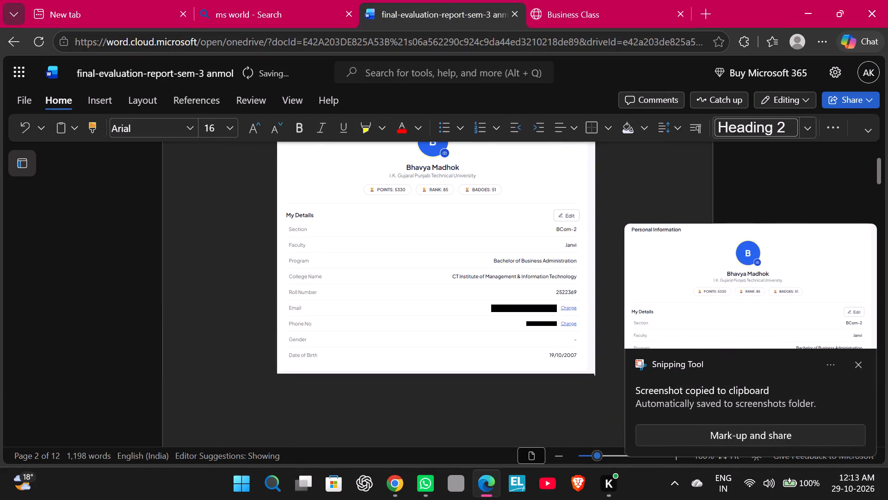
scroll(402, 242, "up", 4)
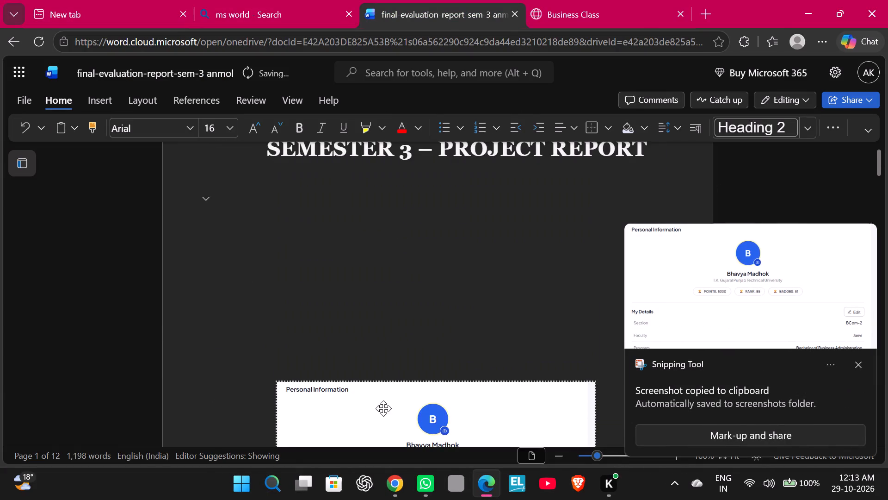
Try to move the pasted profile screenshot up towards the "SEMESTER 3 – PROJECT REPORT" title.
left_click_drag(382, 408, 399, 337)
left_click_drag(400, 324, 408, 281)
left_click(635, 312)
Replace the first milestones screenshot on page 2 with a capture of Semester 3 Operations and Scale, from Milestone 1 down, from the Business Class track page.
scroll(635, 312, "down", 4)
scroll(484, 326, "down", 4)
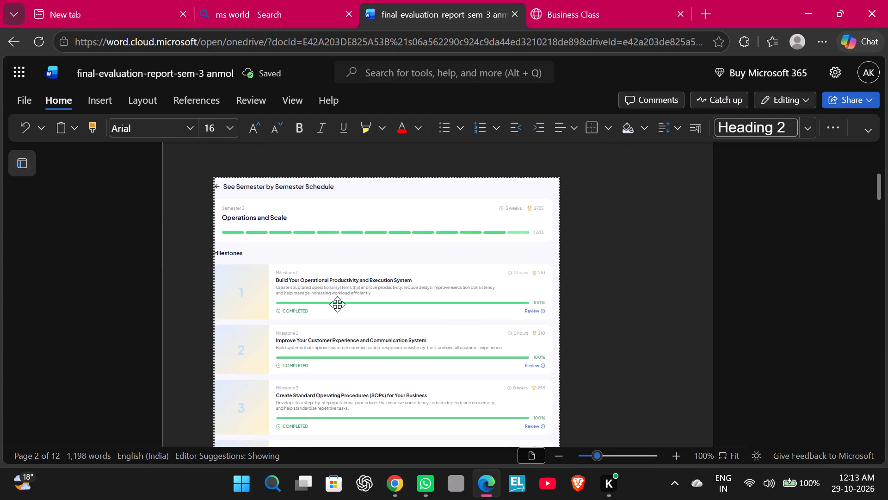
left_click(334, 303)
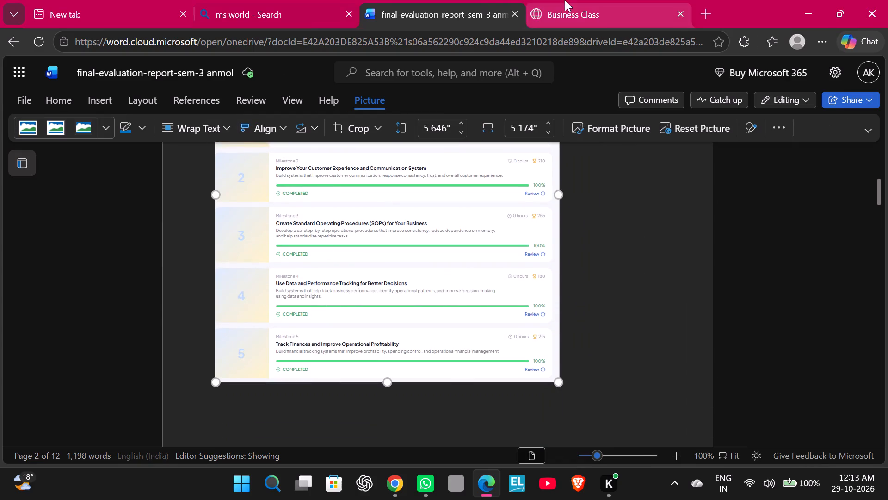
left_click(565, 0)
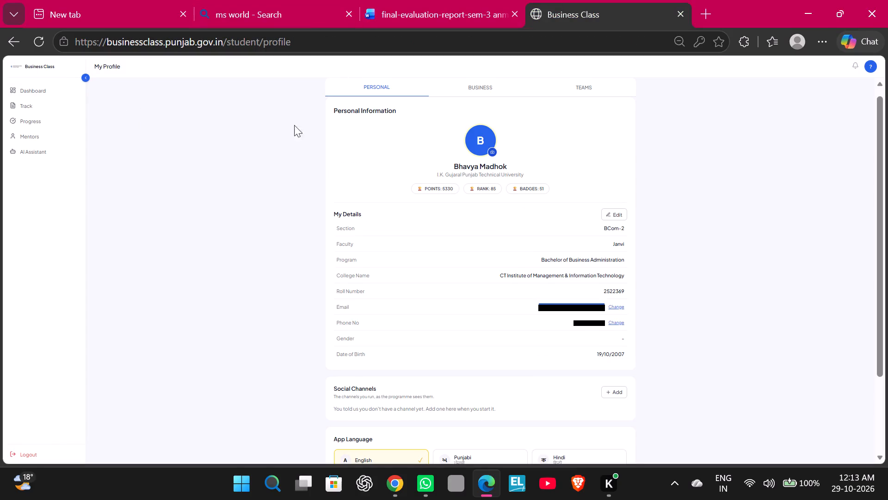
scroll(284, 134, "up", 4)
left_click(43, 91)
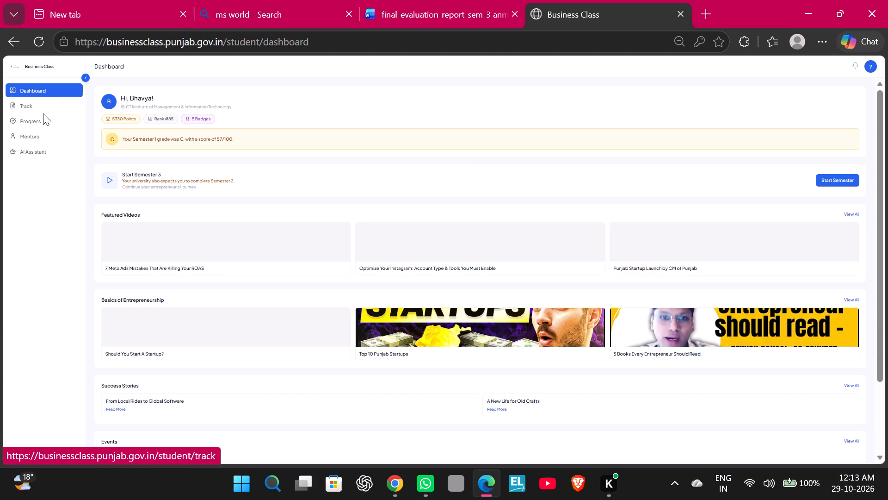
left_click(829, 164)
left_click(829, 176)
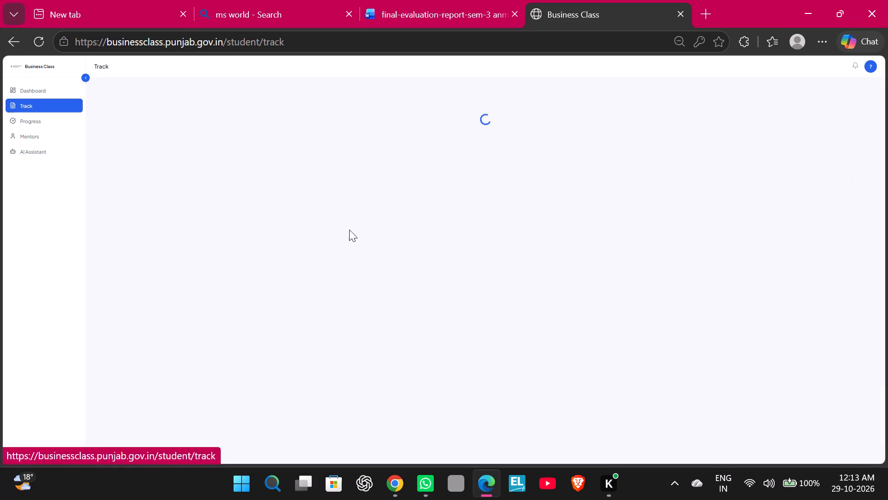
scroll(457, 266, "down", 1)
left_click(363, 417)
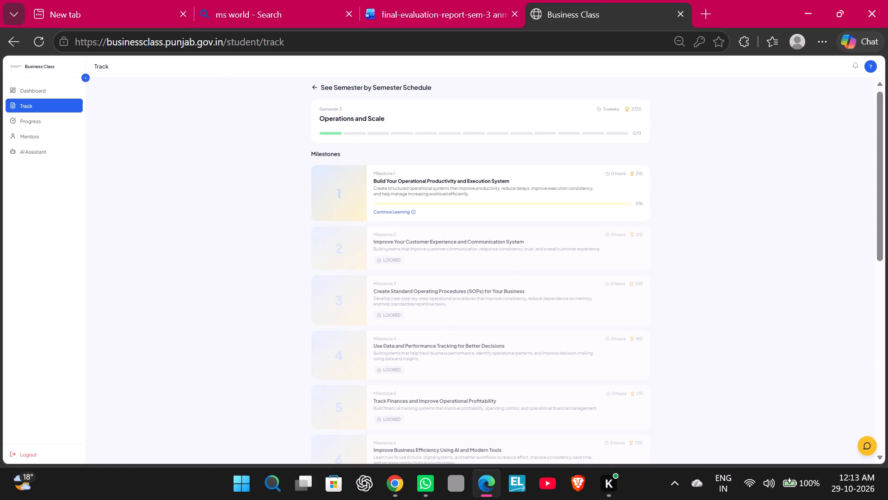
key("shift+super+s")
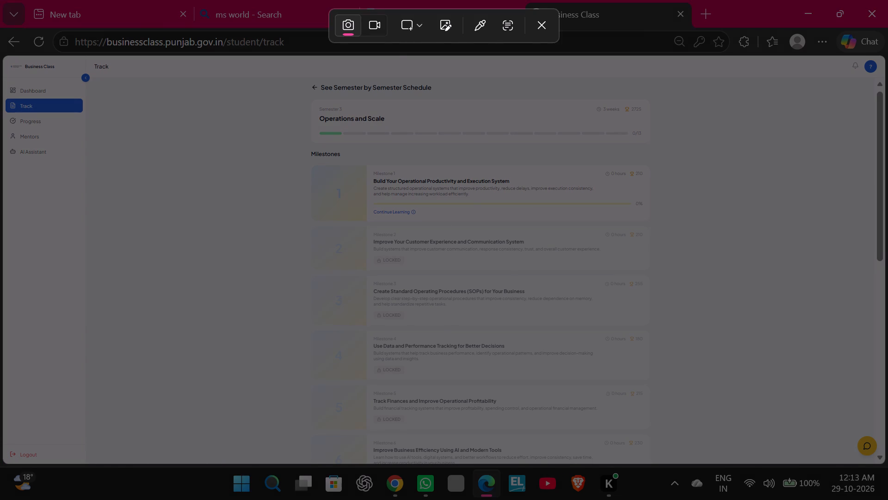
left_click_drag(298, 118, 663, 464)
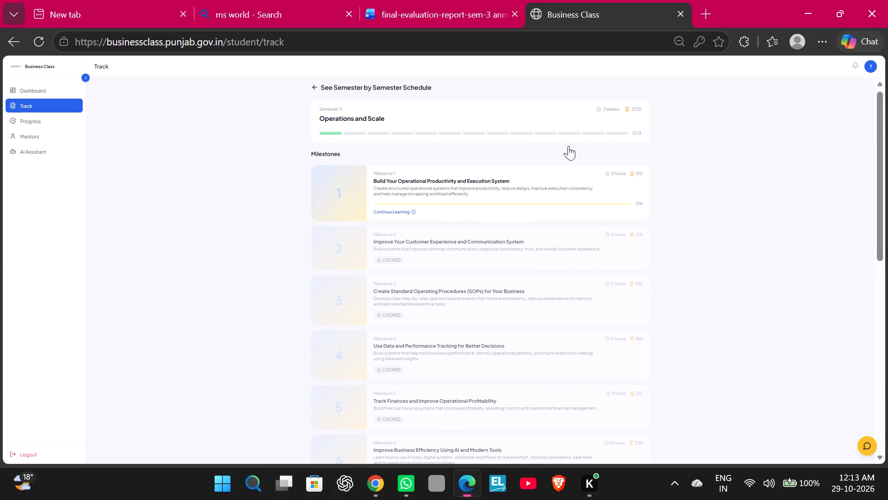
left_click(473, 0)
key("ctrl+v")
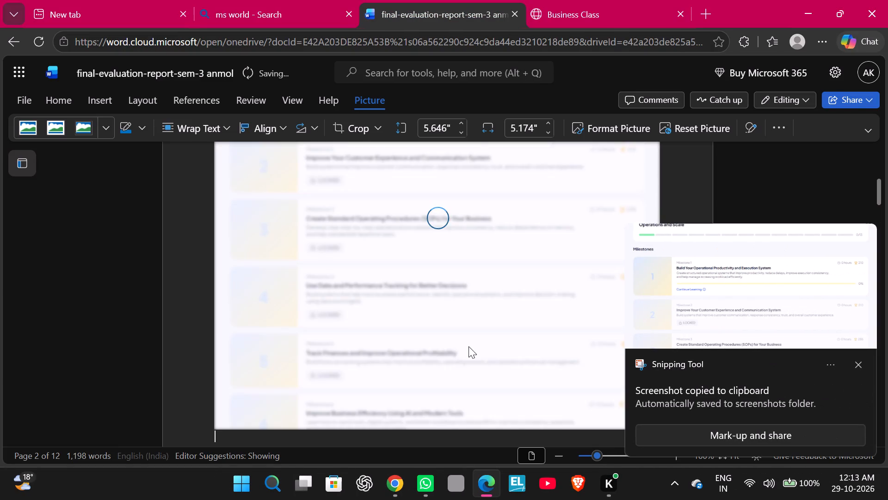
Replace the second milestones screenshot on page 3 with a capture of Milestones 8 to 13 from the Business Class track page.
scroll(389, 362, "down", 8)
left_click(390, 355)
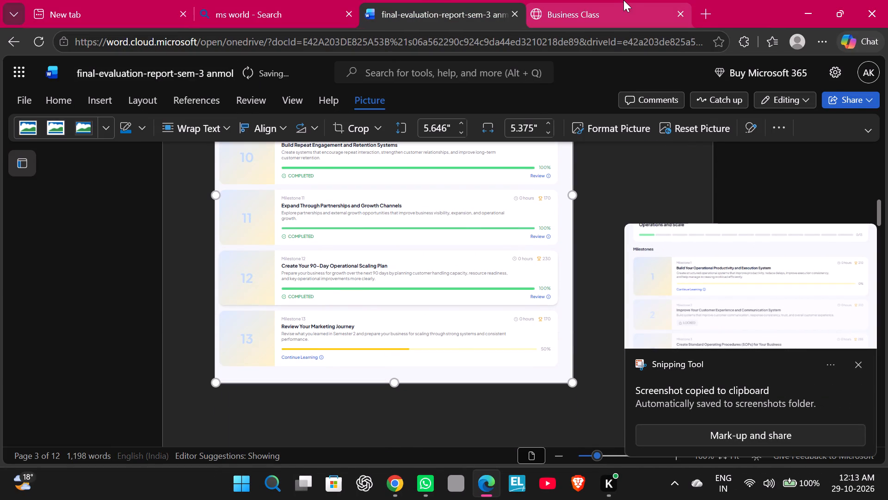
left_click(623, 0)
scroll(401, 266, "down", 7)
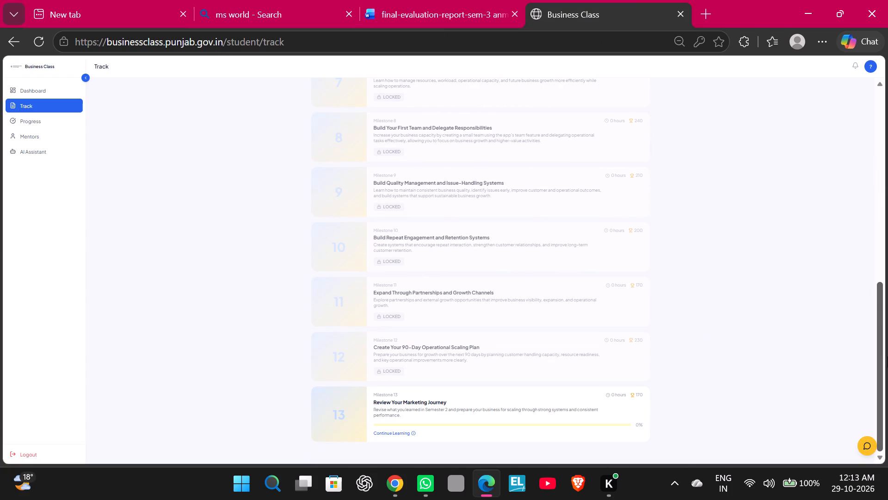
key("shift+super+s")
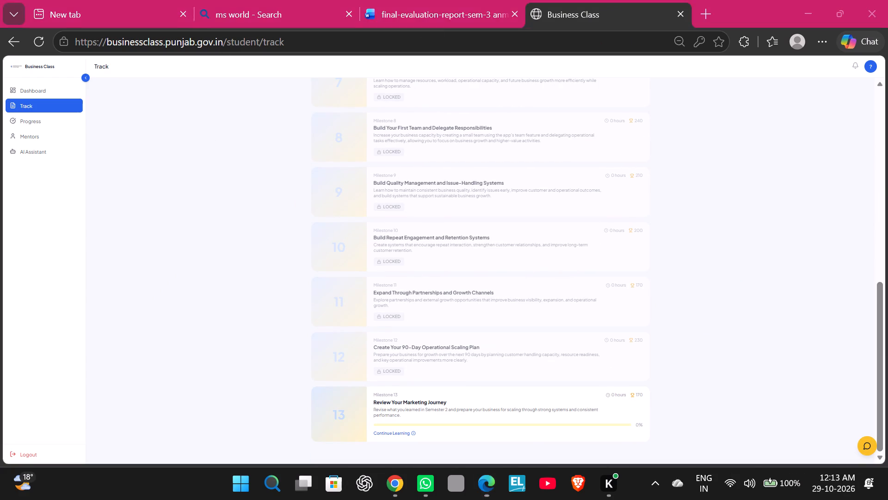
left_click_drag(332, 109, 664, 466)
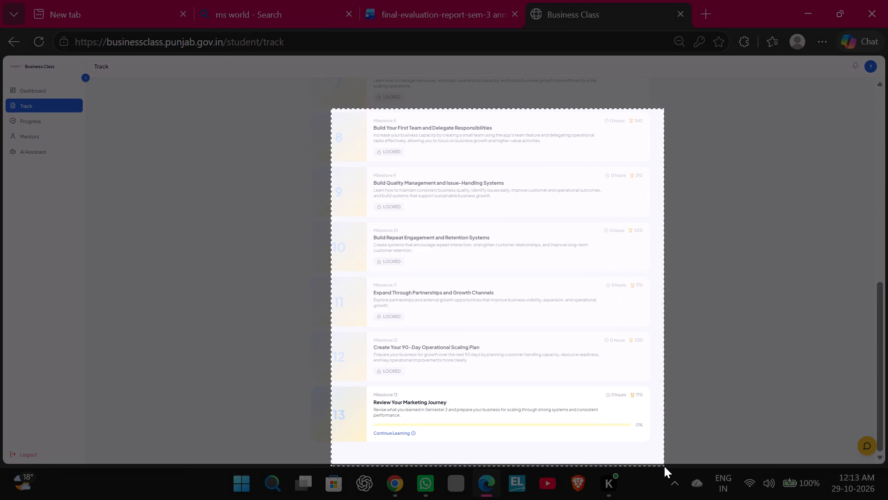
left_click_drag(664, 466, 668, 454)
left_click(438, 0)
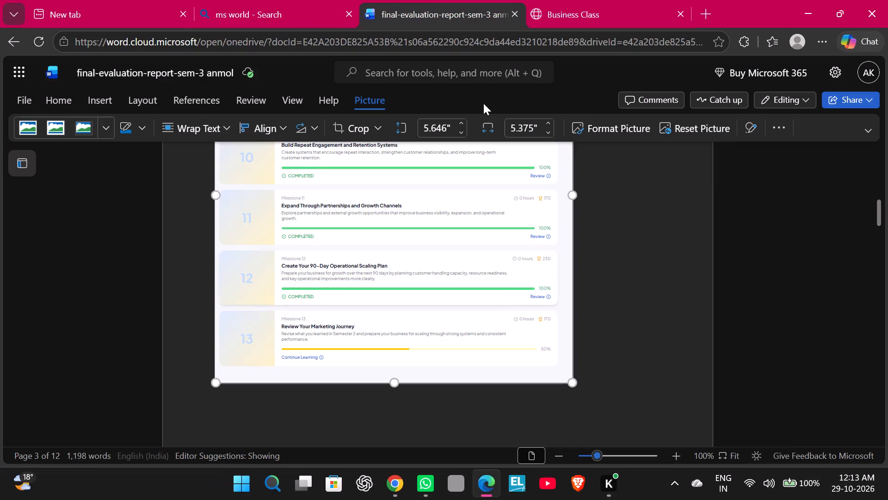
key("ctrl+v")
scroll(384, 309, "down", 1)
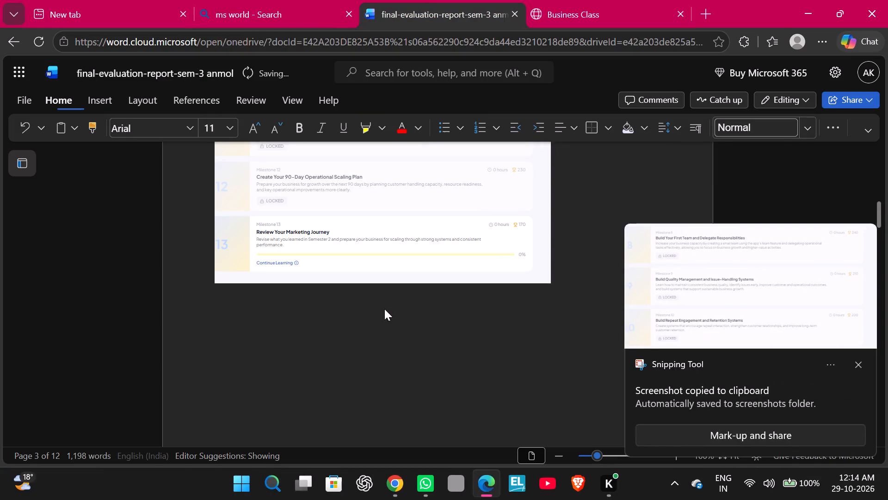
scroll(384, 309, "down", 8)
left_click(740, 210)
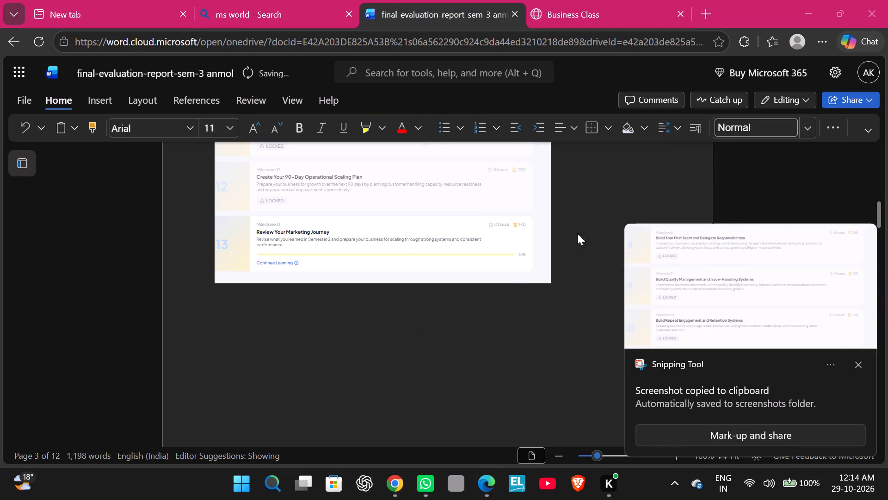
Replace the Name of the Student on page 4 with the new student's first name in capitals.
left_click(552, 317)
scroll(552, 317, "down", 9)
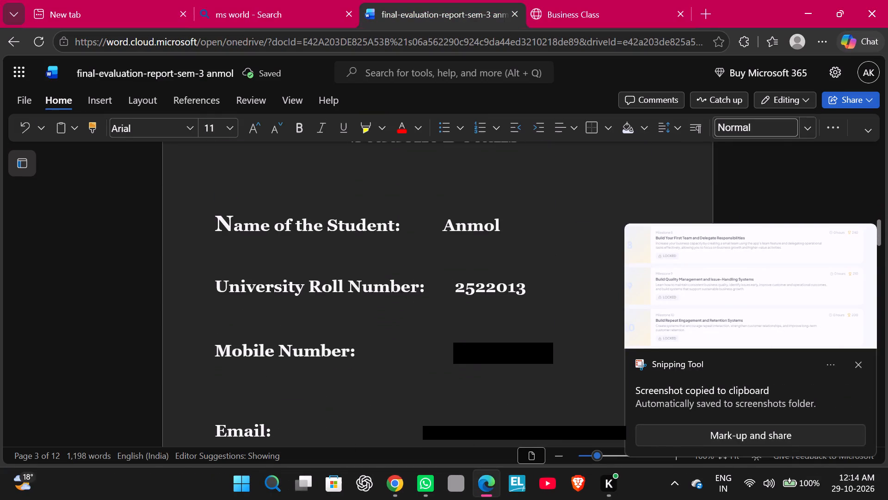
left_click_drag(438, 228, 518, 230)
key("BackSpace")
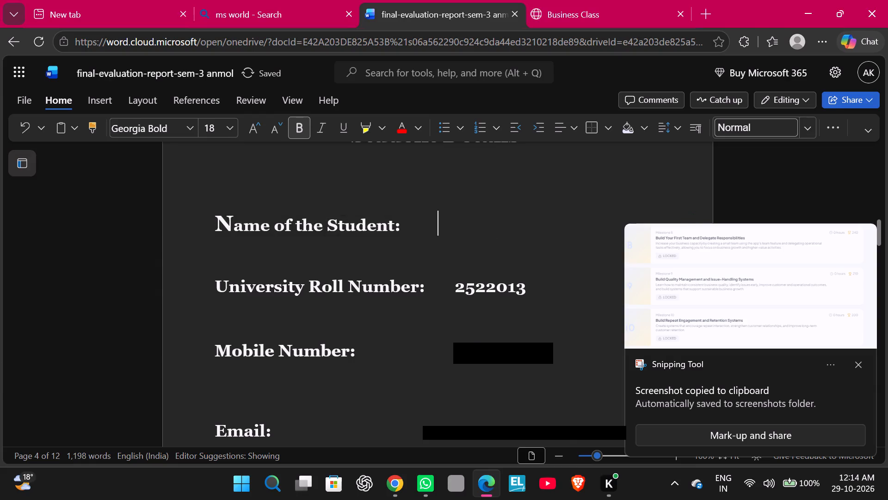
type("BH")
type("AVYA")
left_click(516, 269)
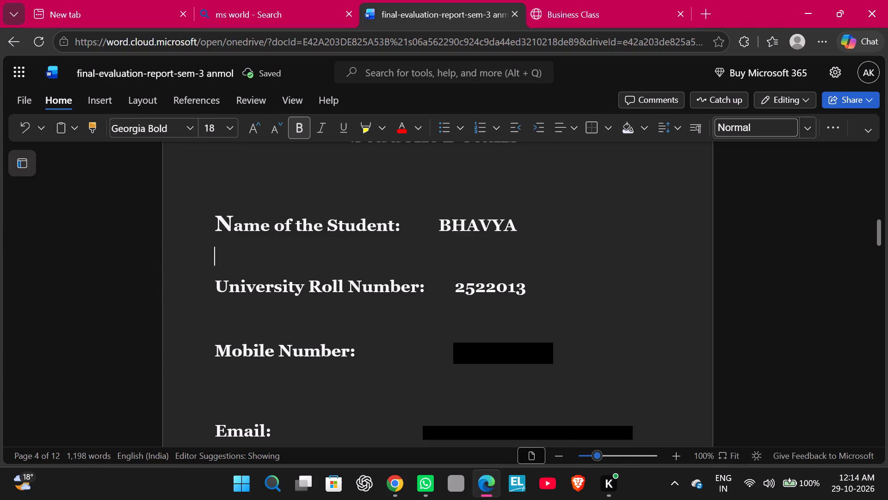
Replace the last two digits of the University Roll Number with the new student's digits.
left_click_drag(510, 288, 529, 285)
key("BackSpace")
type("16")
Replace the Mobile Number on page 4 with the phone number copied from the student's Business Class profile.
left_click_drag(457, 348, 533, 344)
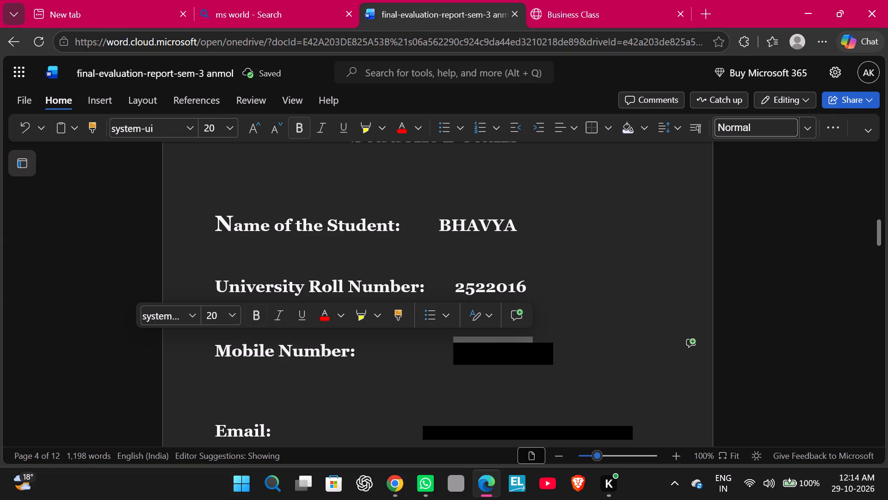
left_click(545, 344)
left_click_drag(552, 347, 492, 352)
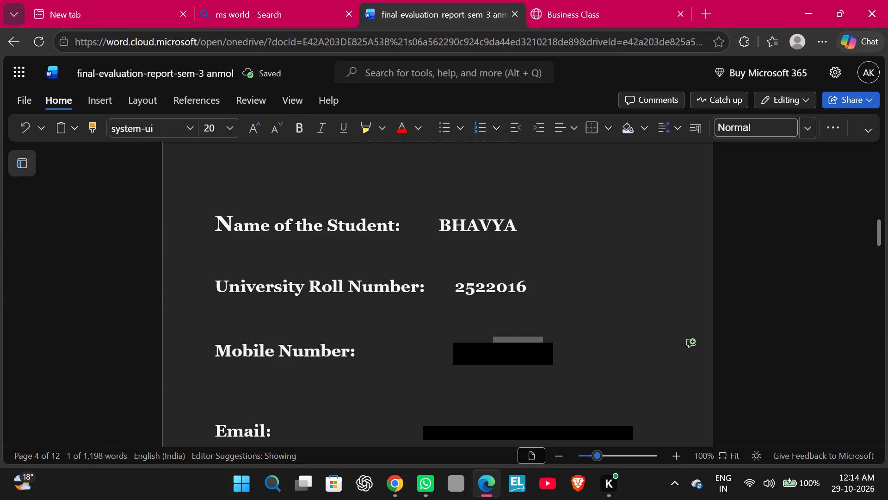
left_click_drag(492, 352, 460, 349)
key("BackSpace")
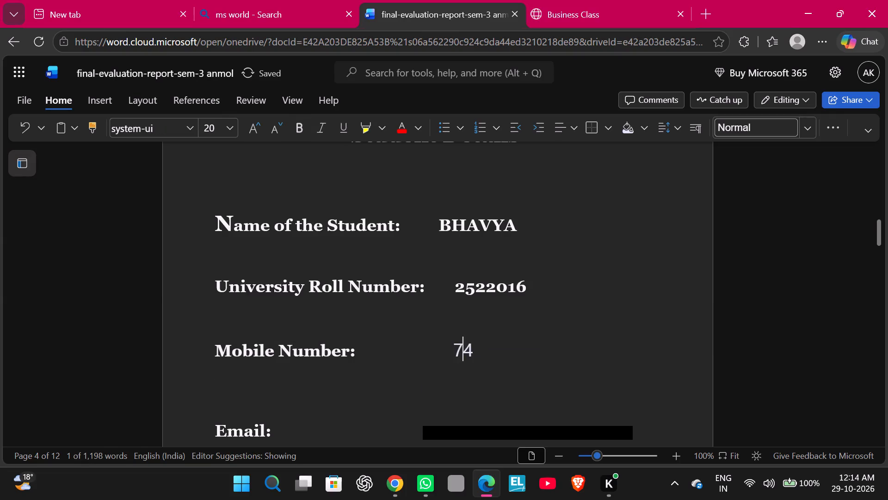
key("Right")
key("BackSpace")
key("BackSpace")
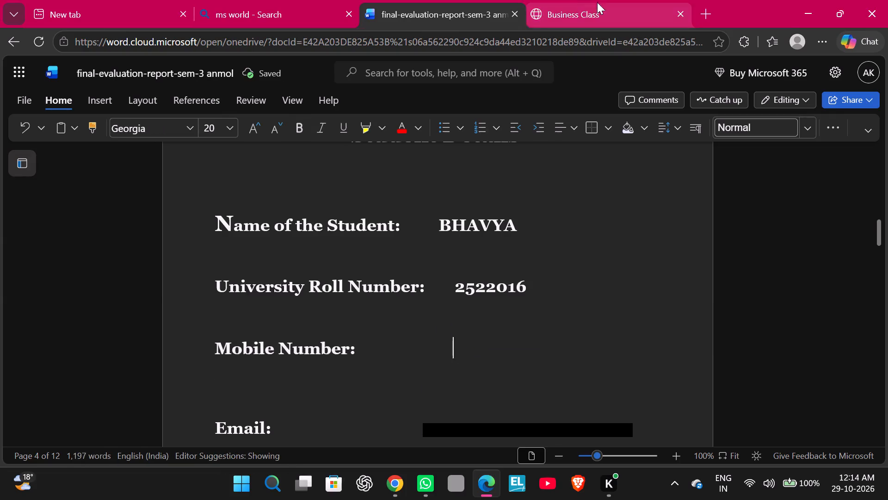
left_click(598, 3)
scroll(499, 141, "up", 2)
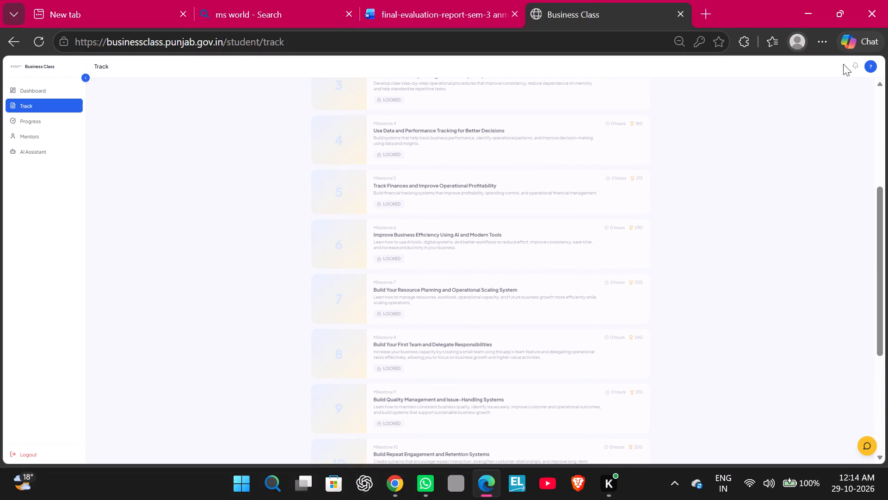
left_click(876, 69)
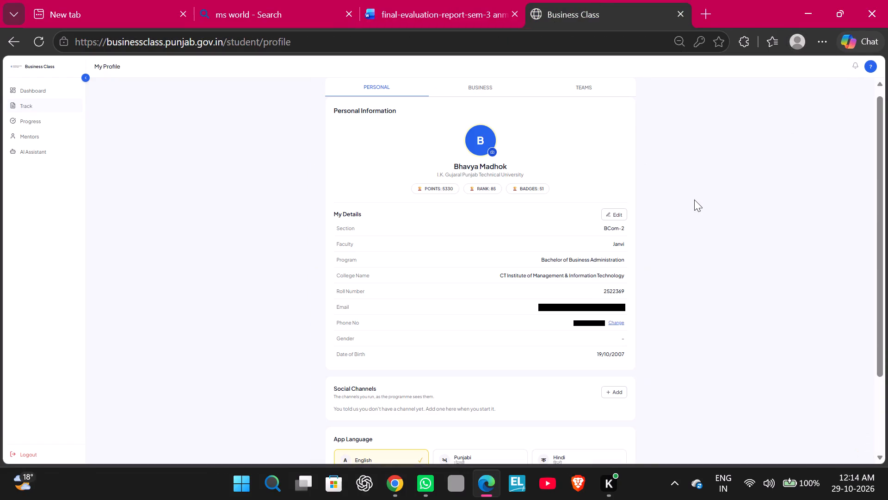
left_click(432, 0)
left_click(578, 0)
left_click_drag(548, 319, 605, 323)
left_click_drag(605, 323, 605, 322)
key("ctrl+c")
key("ctrl+c")
left_click(455, 0)
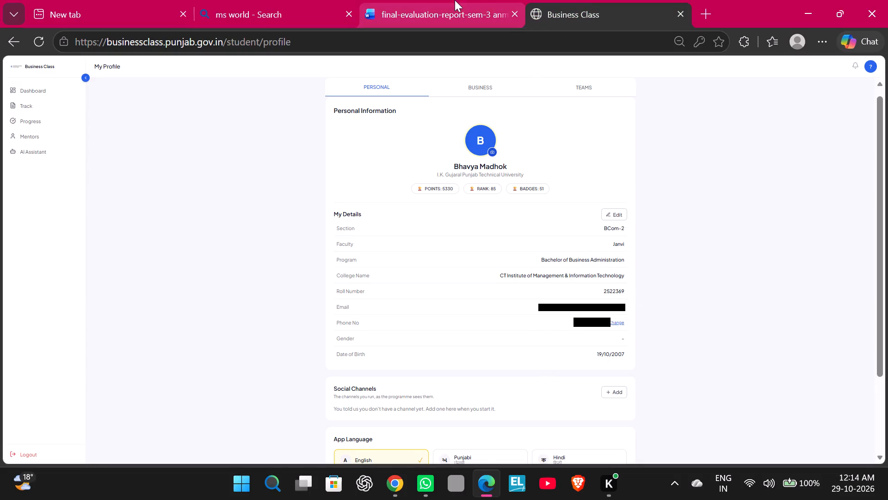
key("ctrl+v")
left_click(628, 312)
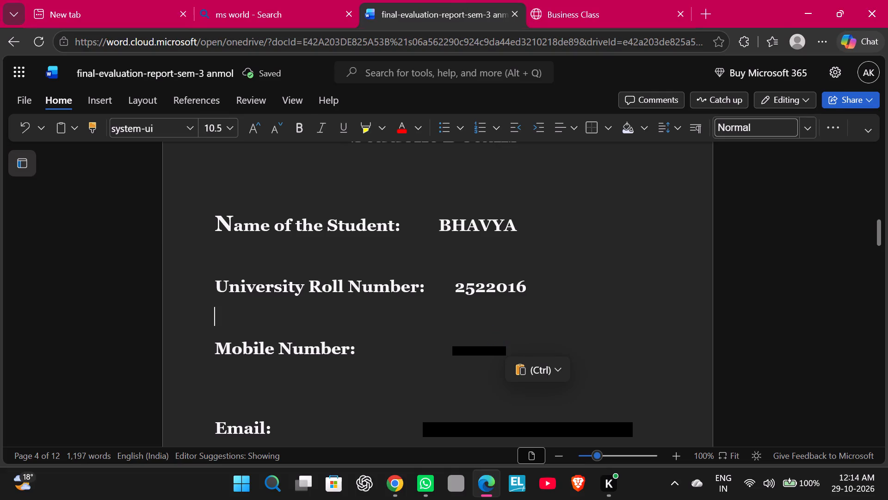
Replace the Email entry on page 4 with the email address copied from the student's Business Class profile.
left_click_drag(387, 406, 392, 417)
left_click(397, 424)
left_click_drag(413, 431, 579, 444)
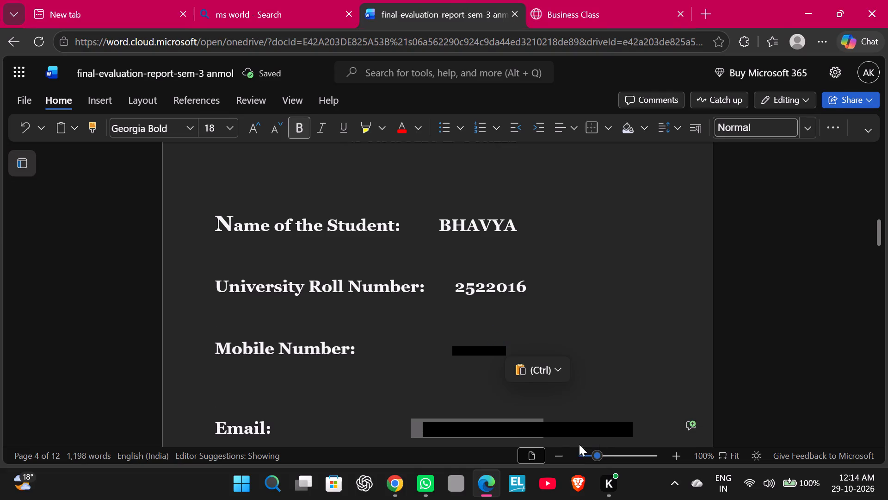
left_click_drag(579, 444, 645, 293)
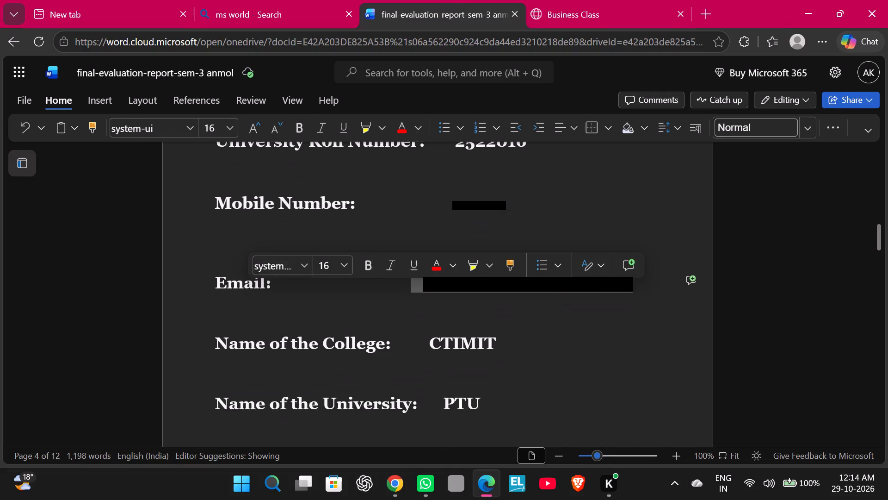
key("BackSpace")
left_click(610, 0)
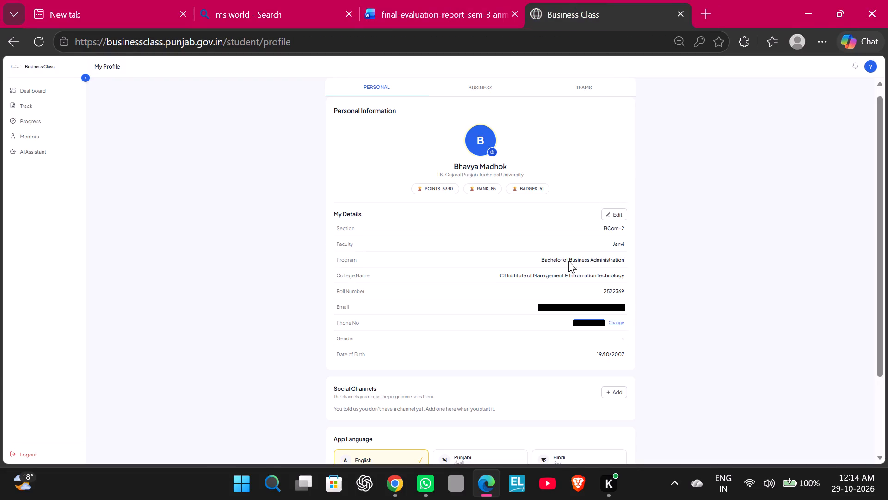
left_click(563, 343)
left_click_drag(529, 304, 601, 310)
key("ctrl+c")
key("ctrl+c")
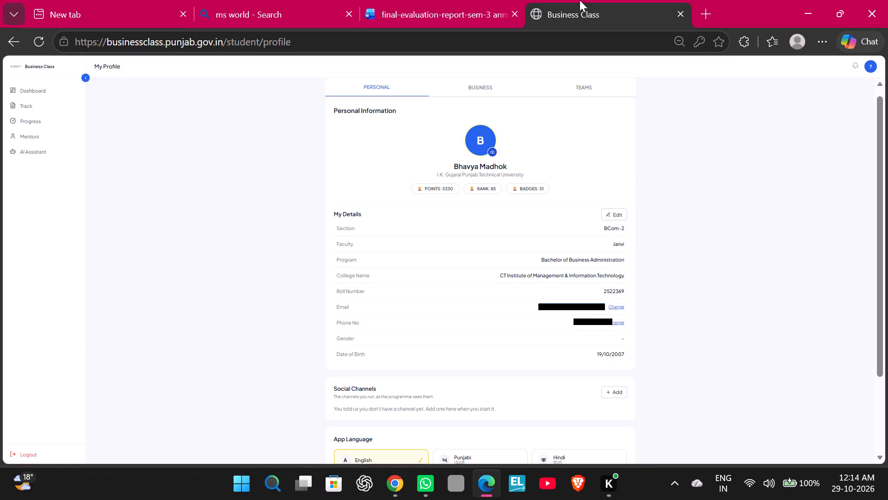
left_click(466, 0)
key("ctrl+v")
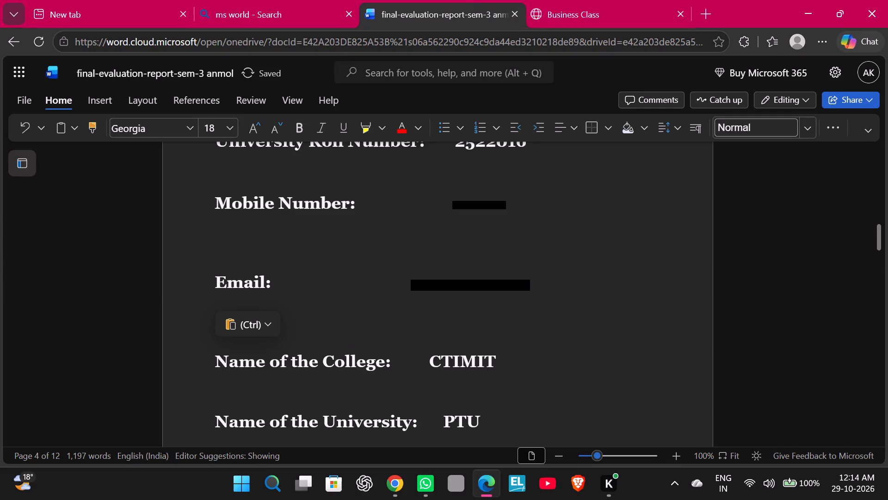
Clear "Silent gaming zone" from the Business Name line on page 4.
scroll(449, 351, "down", 2)
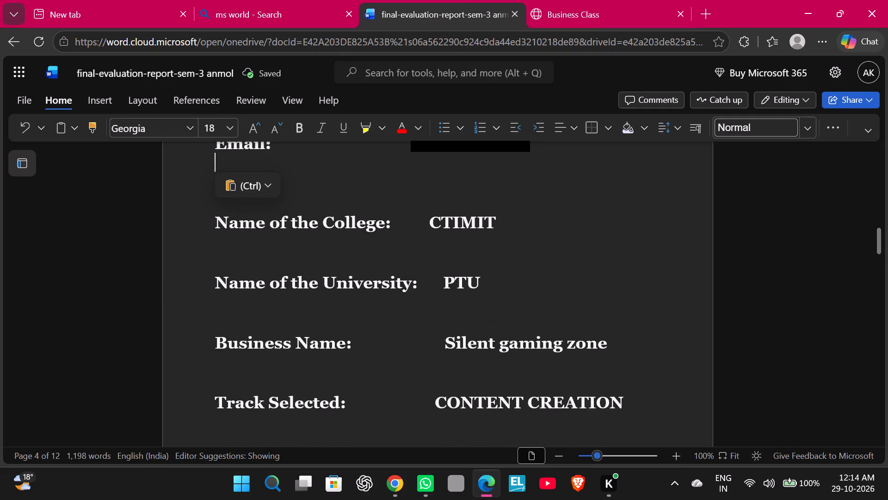
left_click_drag(435, 344, 629, 350)
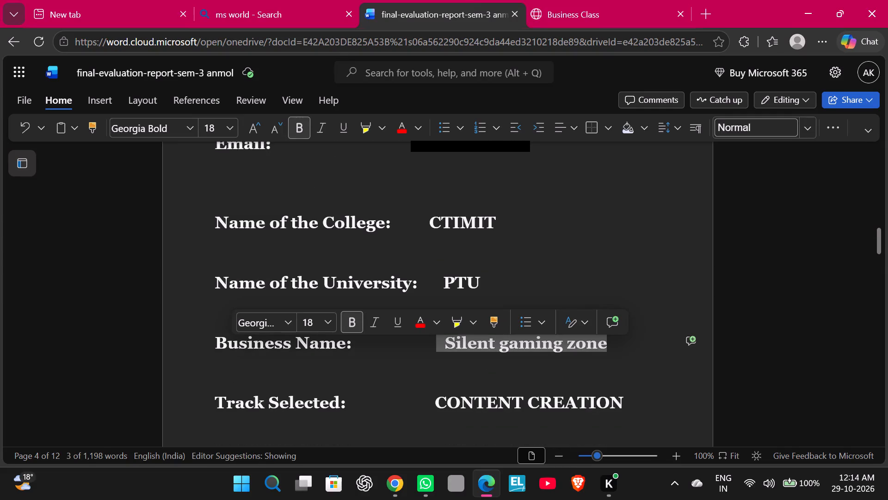
key("BackSpace")
key("m")
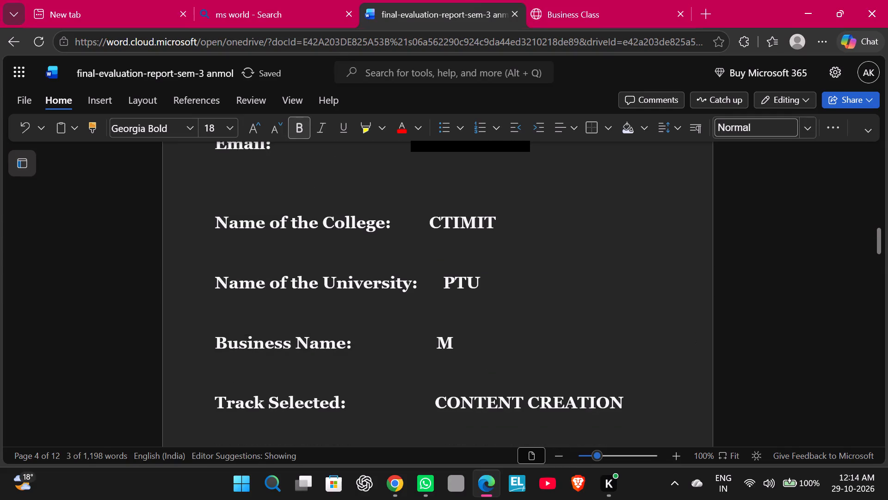
key("BackSpace")
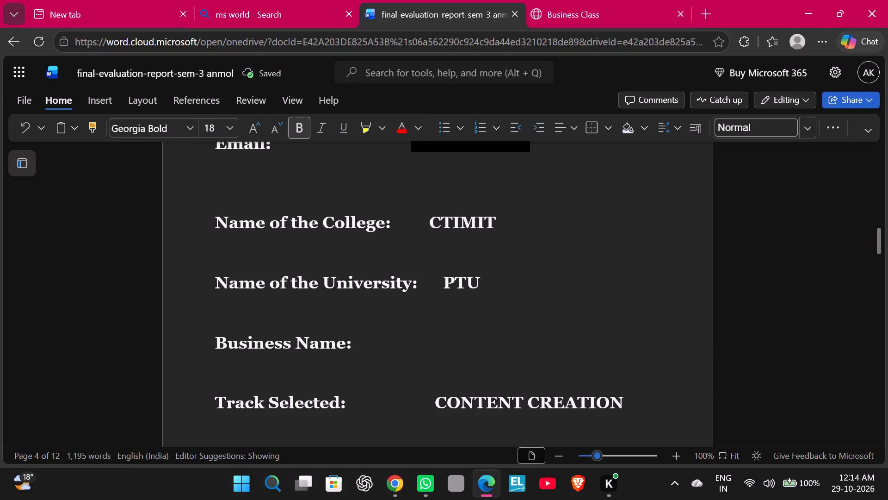
Enlarge the font size of the pasted email address on the Email line.
scroll(547, 281, "up", 1)
left_click_drag(400, 210, 523, 219)
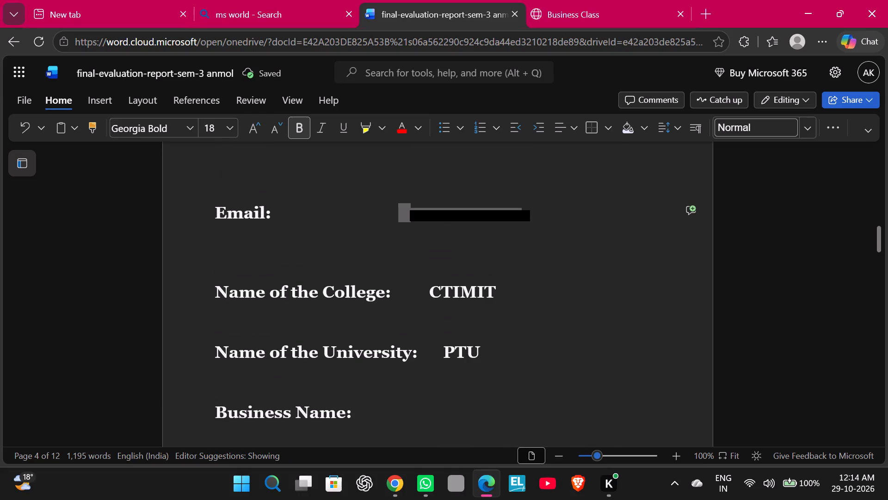
left_click_drag(523, 219, 543, 213)
left_click(268, 183)
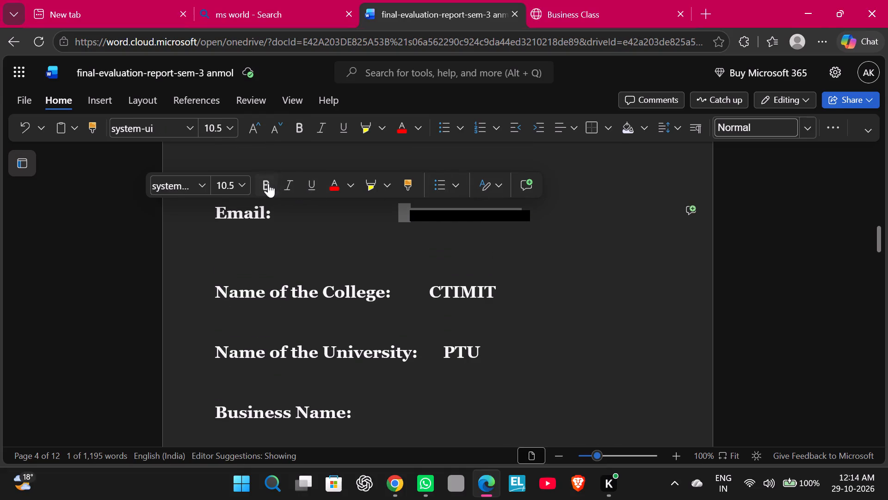
left_click(246, 183)
left_click(271, 250)
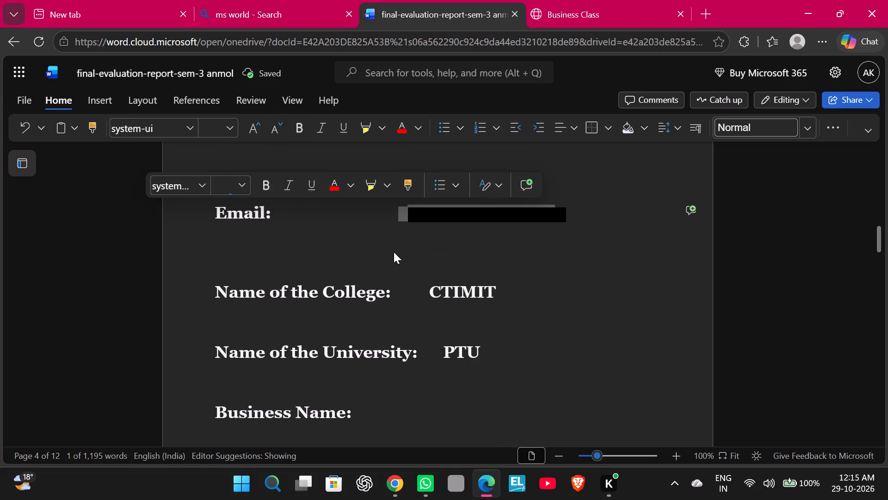
left_click(536, 248)
Set the font size of the pasted number on the Mobile Number line to 20.
scroll(537, 247, "up", 3)
left_click_drag(443, 341, 478, 344)
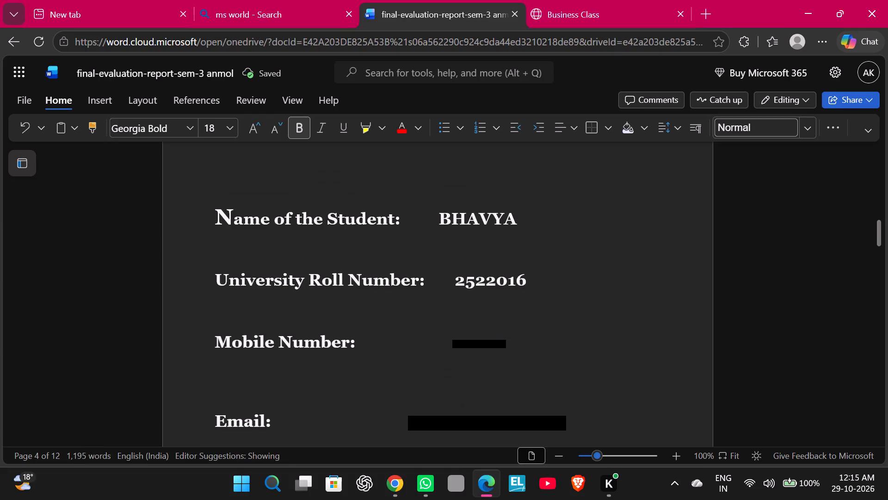
left_click_drag(478, 344, 524, 351)
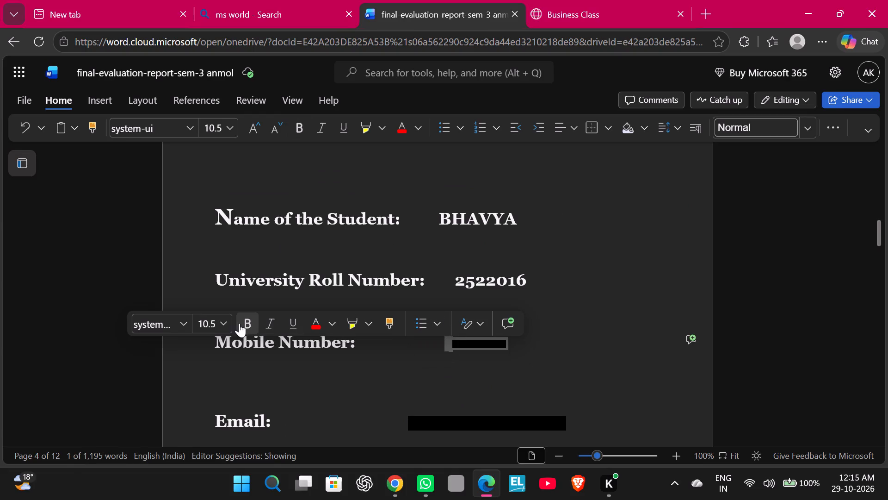
left_click(240, 324)
left_click(229, 324)
left_click(247, 322)
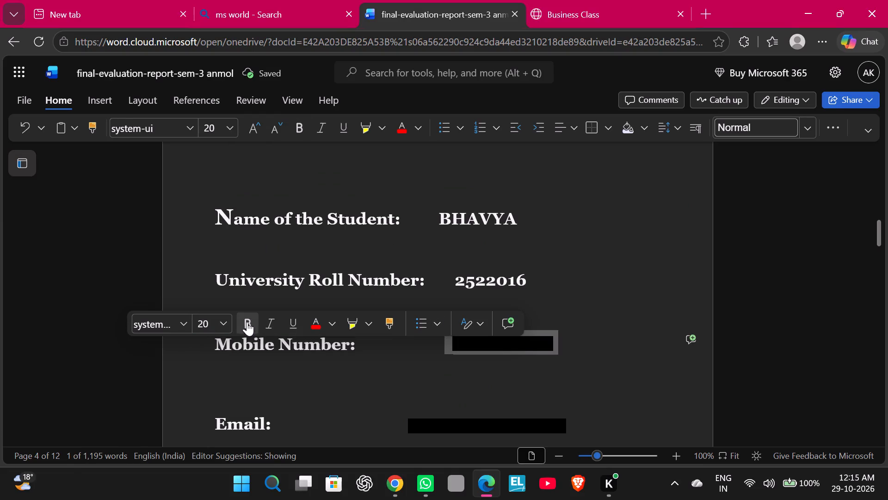
left_click(636, 312)
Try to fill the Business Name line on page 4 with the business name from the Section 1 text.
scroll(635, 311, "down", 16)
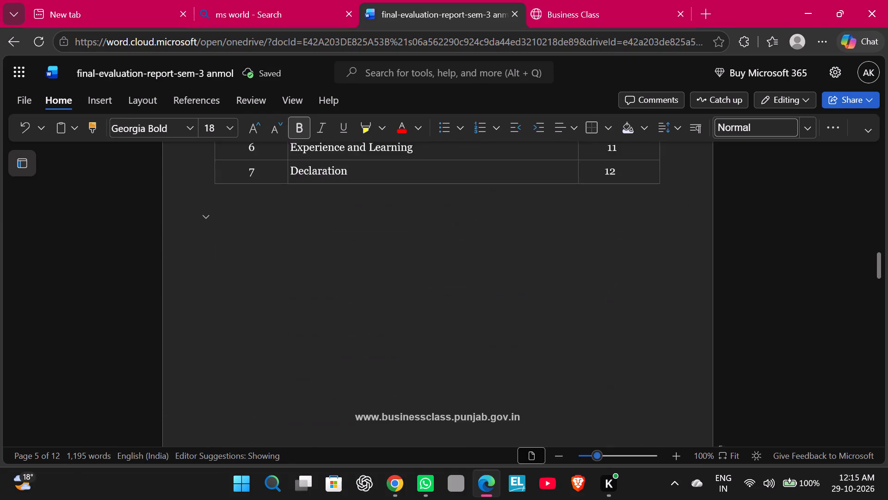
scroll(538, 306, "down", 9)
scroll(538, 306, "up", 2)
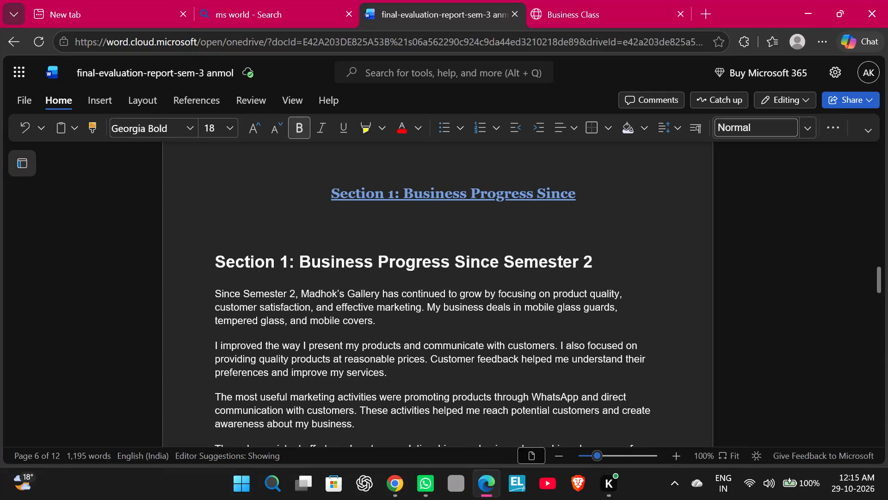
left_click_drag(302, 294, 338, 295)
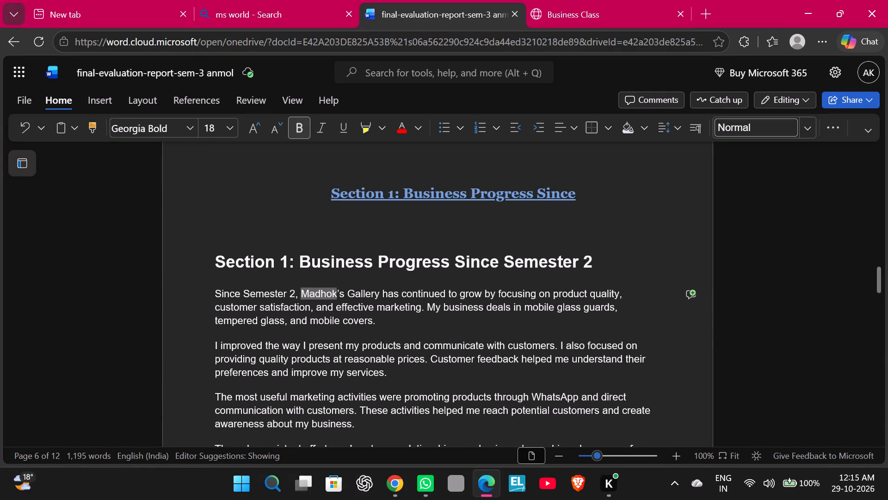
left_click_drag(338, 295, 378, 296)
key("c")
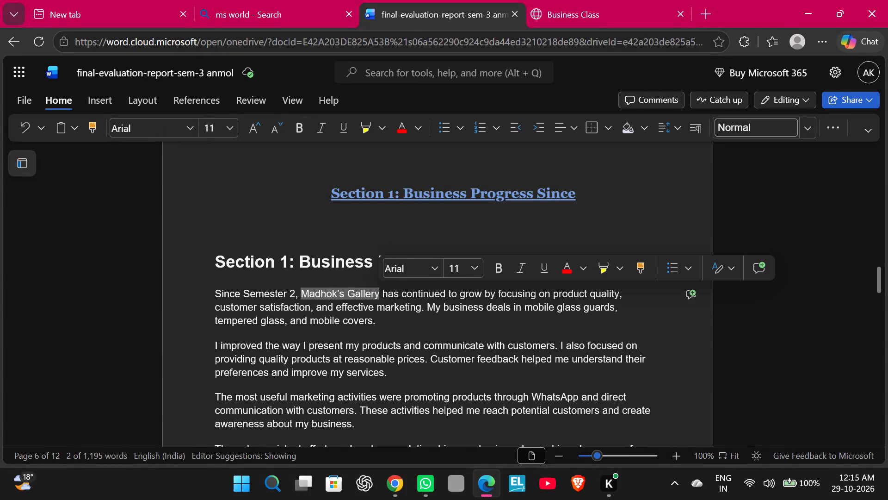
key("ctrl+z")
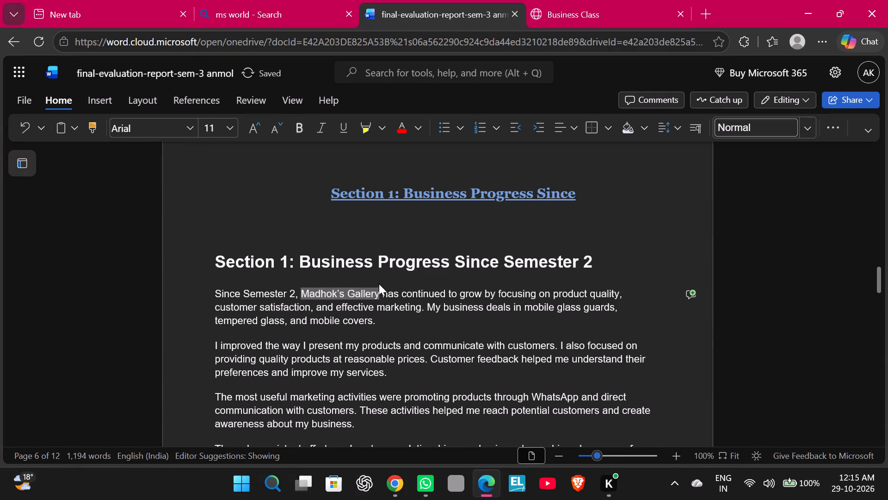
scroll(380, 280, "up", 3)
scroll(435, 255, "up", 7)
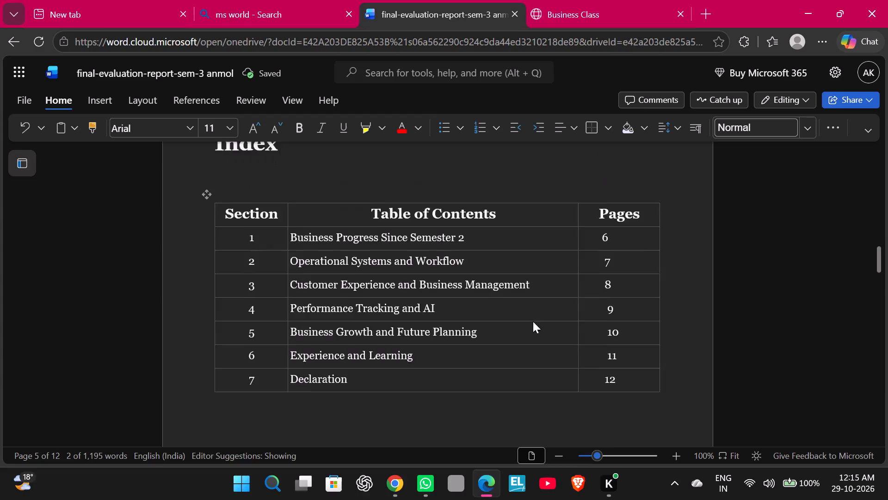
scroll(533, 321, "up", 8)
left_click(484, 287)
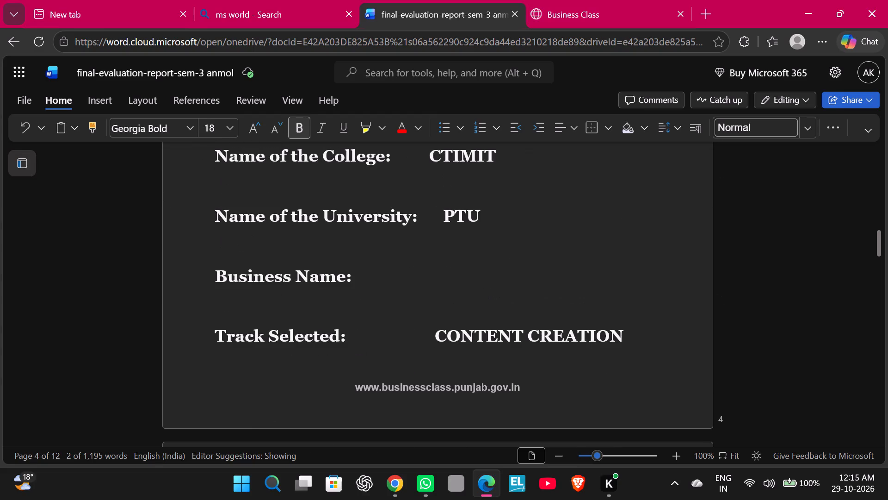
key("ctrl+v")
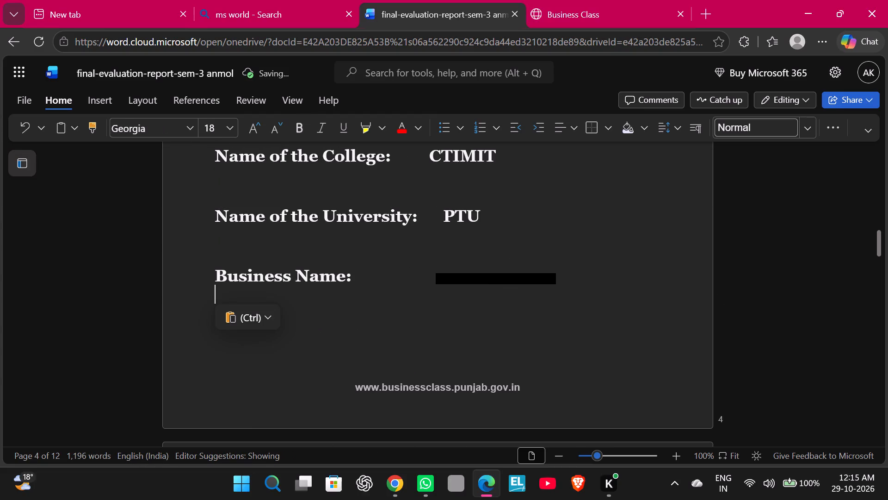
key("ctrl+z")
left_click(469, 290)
Copy "Madhok's Gallery" from the first Section 1 paragraph onto the Business Name line on page 4.
scroll(470, 302, "down", 5)
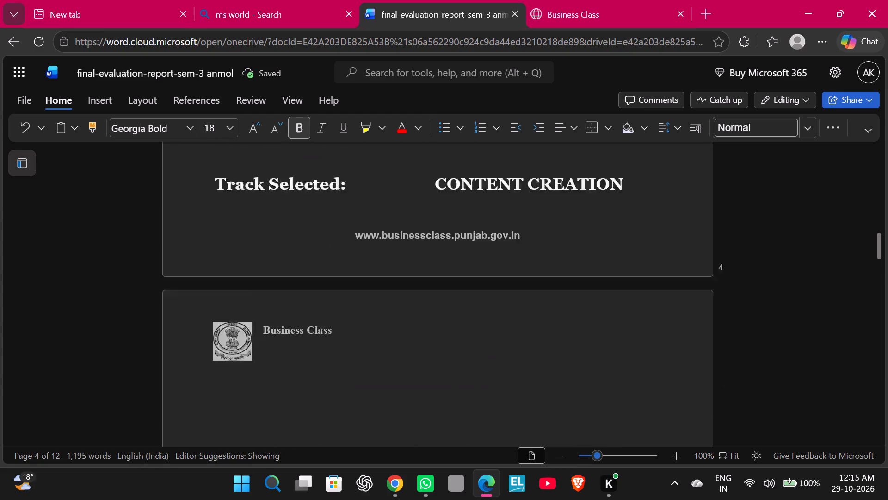
scroll(470, 302, "down", 4)
scroll(402, 301, "down", 9)
scroll(331, 332, "down", 4)
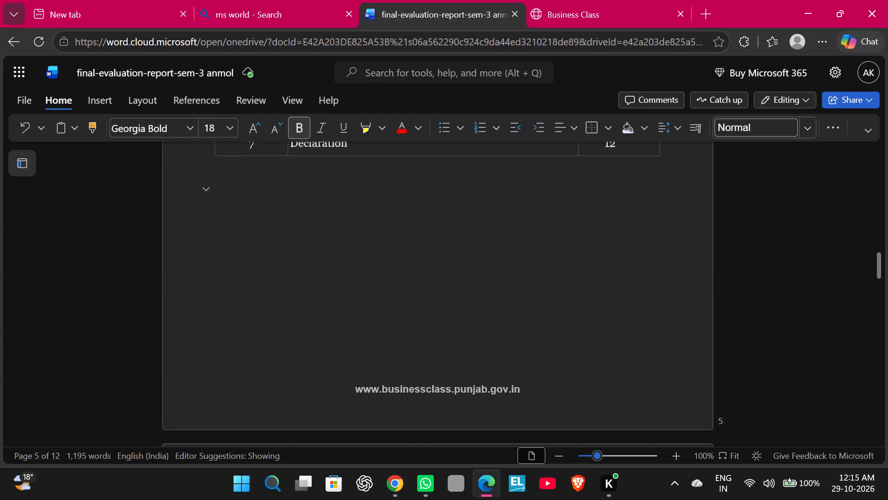
scroll(331, 330, "down", 3)
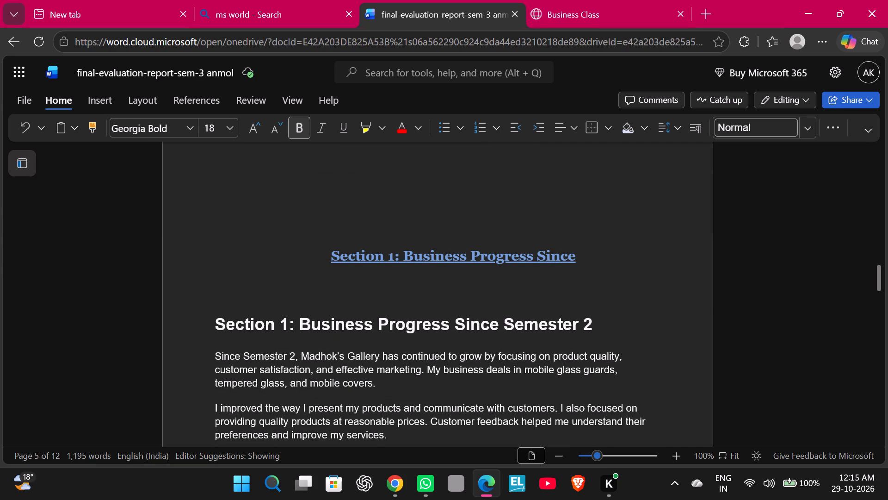
left_click_drag(304, 357, 378, 359)
key("ctrl+c")
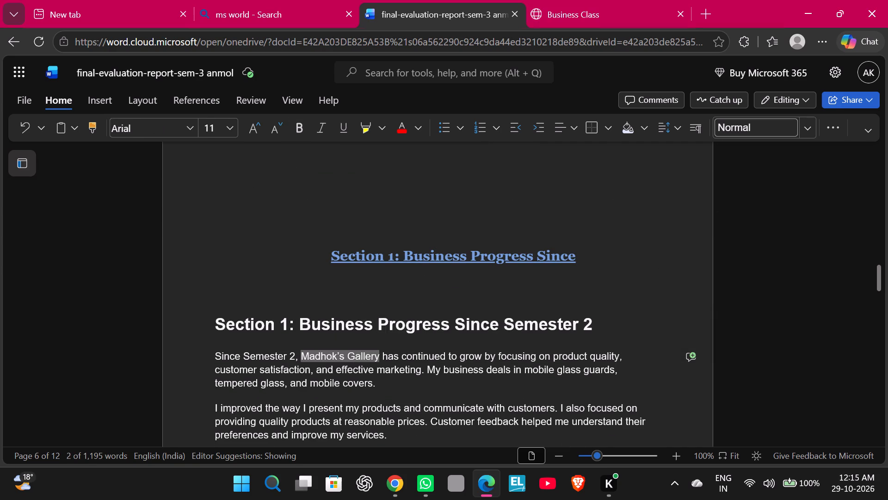
key("ctrl+c")
key("ctrl+c")
scroll(371, 343, "up", 6)
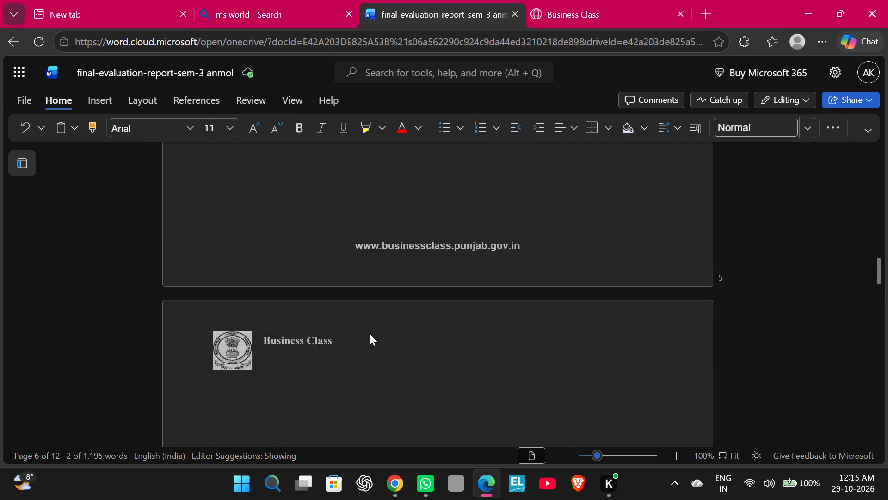
scroll(370, 334, "up", 2)
scroll(415, 282, "up", 10)
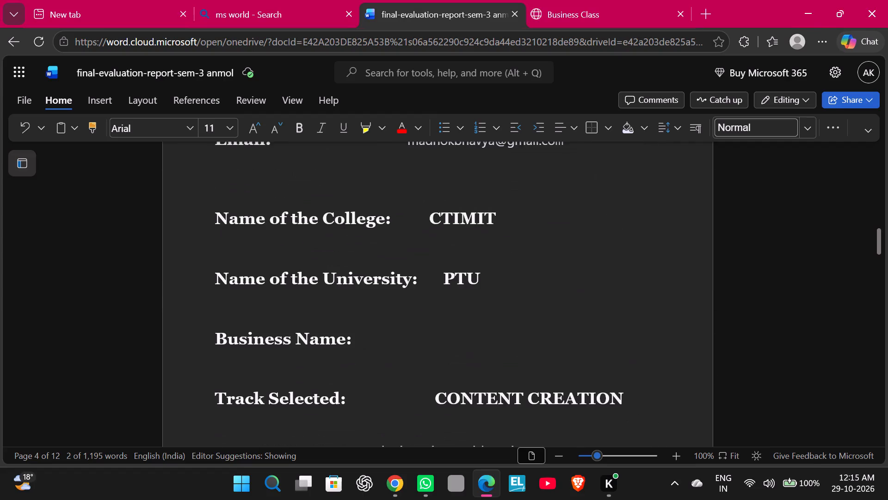
left_click(442, 346)
key("ctrl+v")
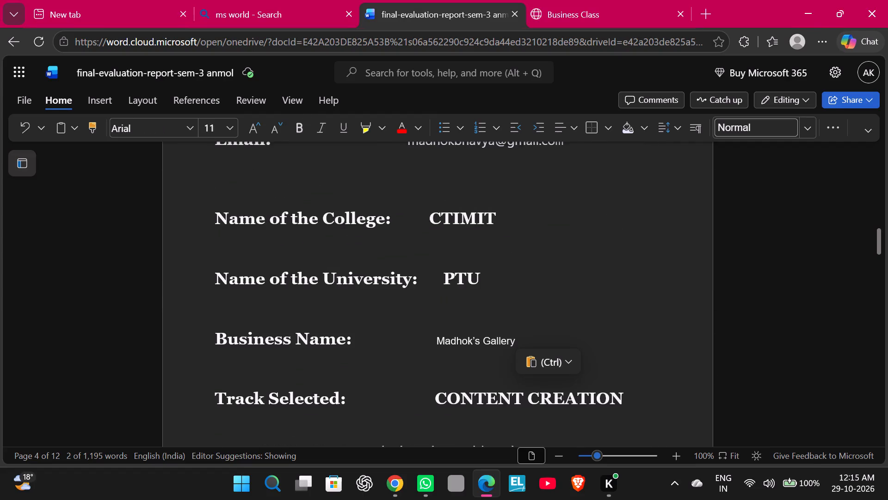
Rename the report file as final-evaluation-report-sem-3bhavya.
scroll(476, 318, "up", 13)
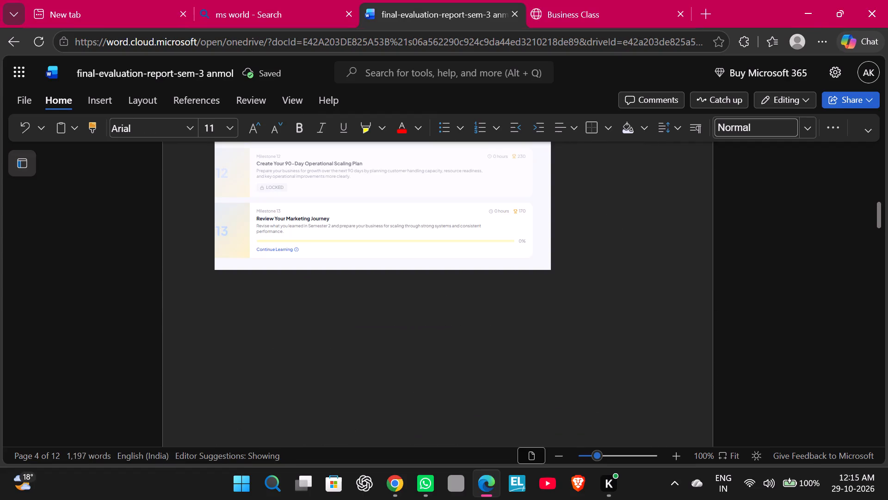
scroll(500, 317, "up", 4)
left_click(131, 81)
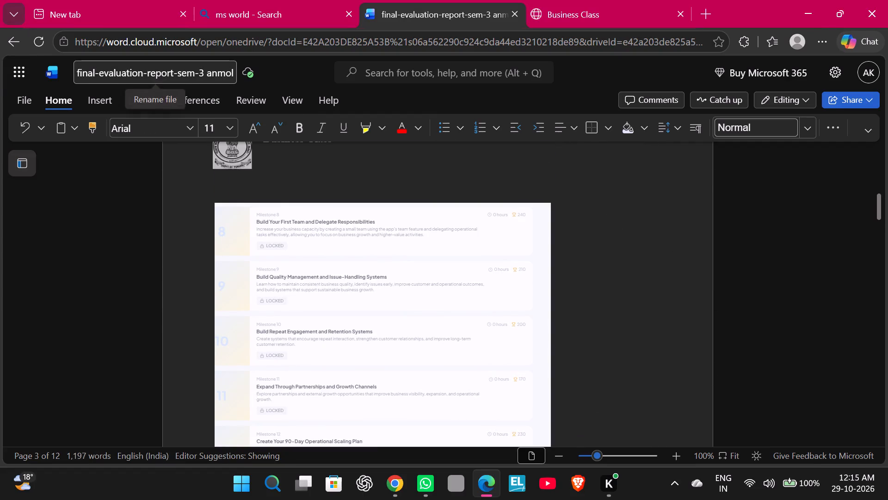
left_click(192, 74)
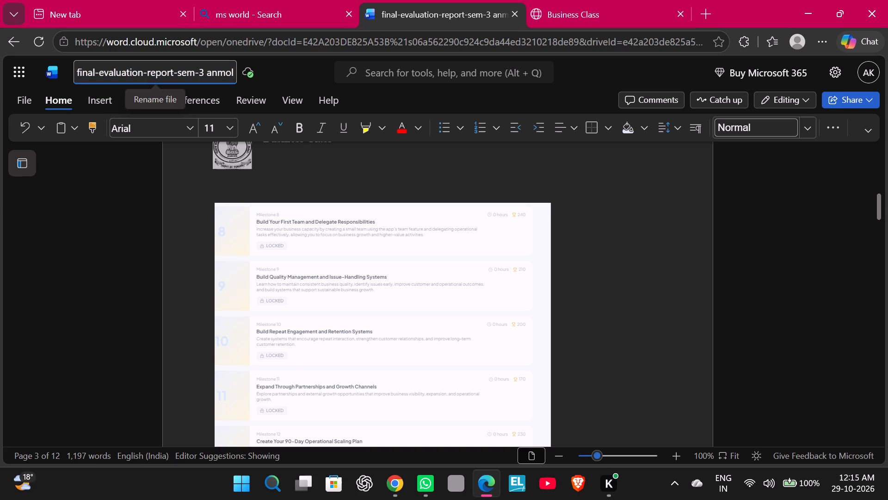
left_click_drag(203, 71, 244, 72)
key("BackSpace")
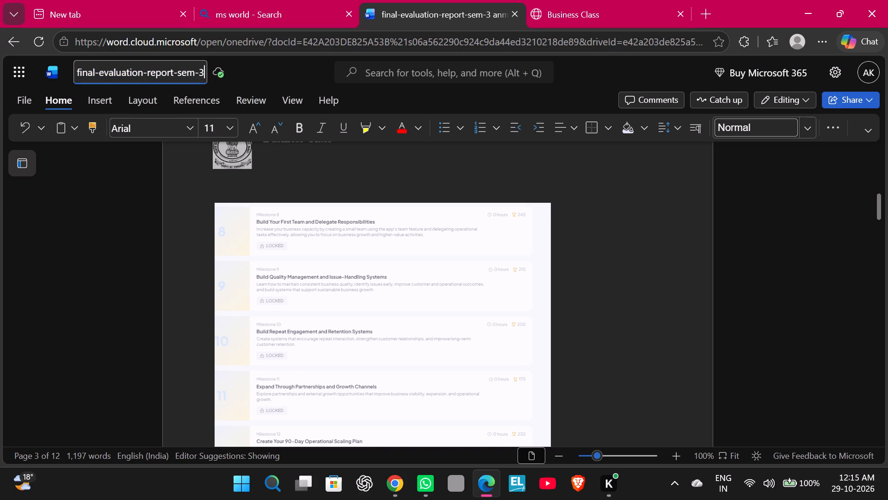
type("bhavya")
left_click(490, 316)
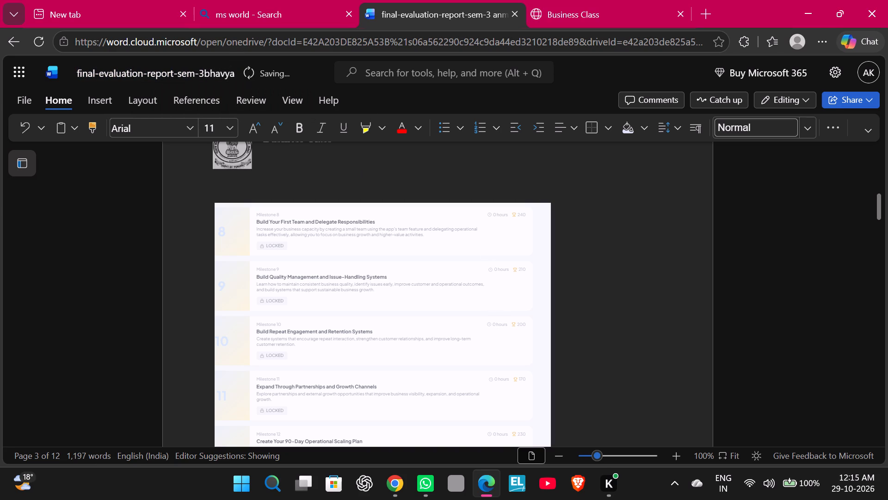
Look through the edited report from the first page to the declaration on page 12.
left_click(16, 104)
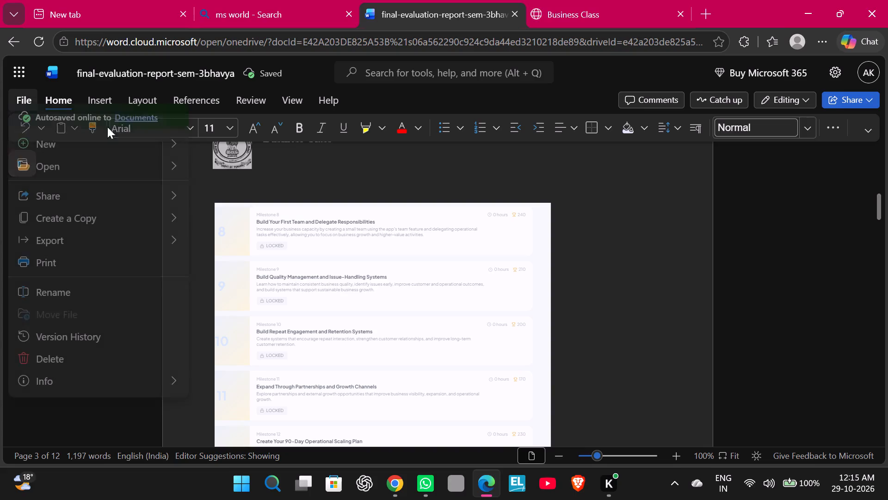
left_click(385, 242)
scroll(382, 243, "up", 12)
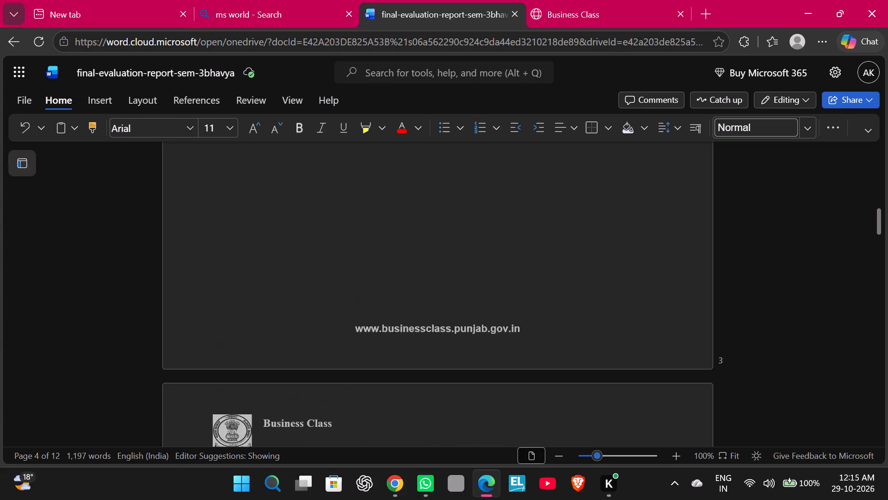
scroll(375, 242, "up", 15)
scroll(509, 267, "up", 4)
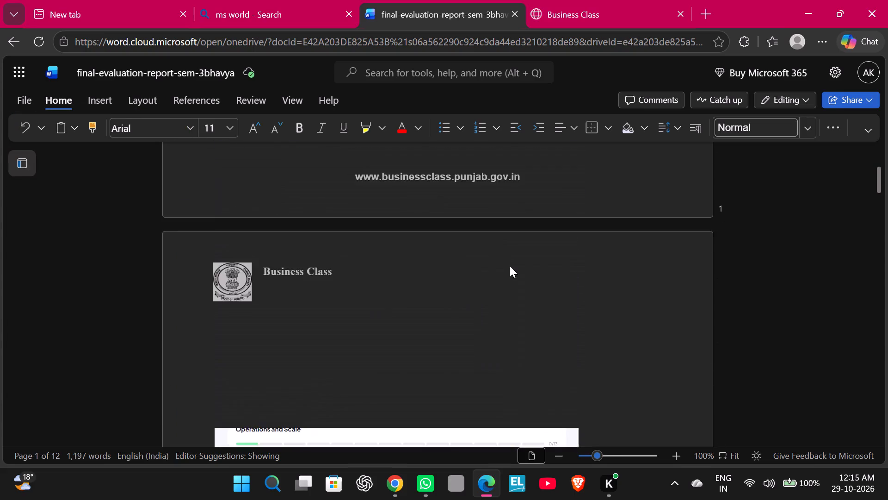
scroll(510, 266, "up", 5)
left_click_drag(884, 169, 875, 248)
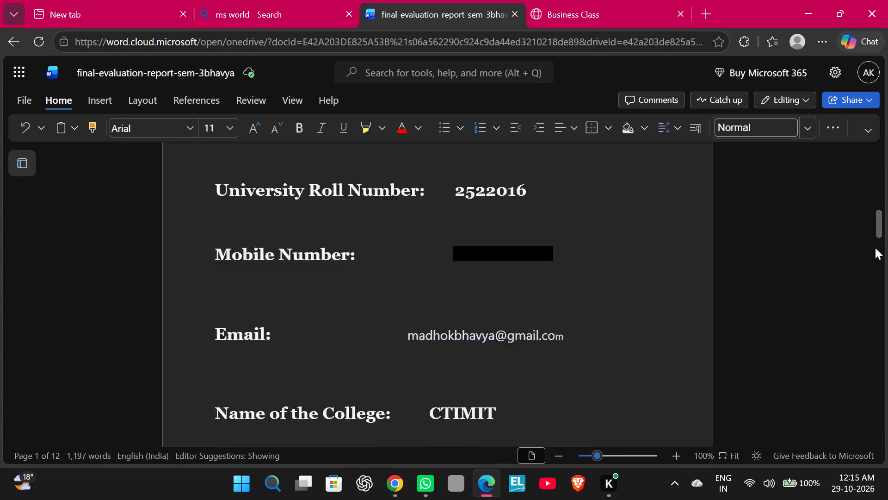
left_click_drag(875, 248, 878, 448)
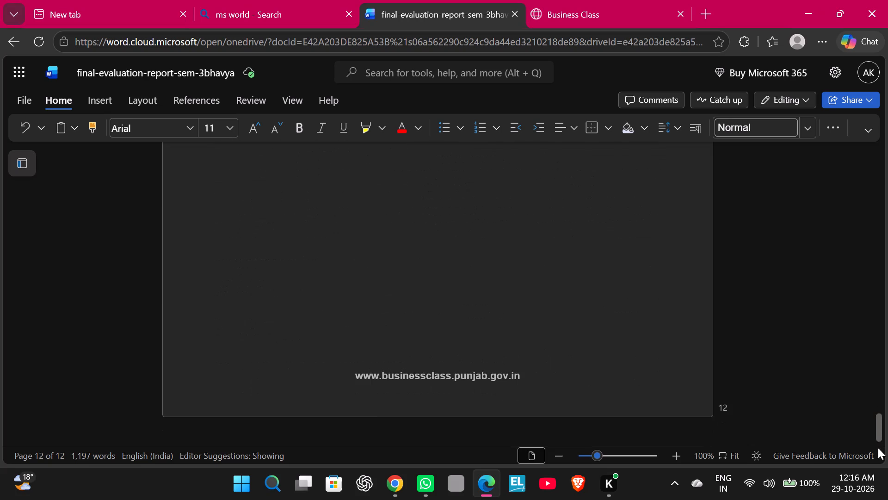
left_click_drag(878, 448, 876, 443)
left_click(471, 219)
scroll(469, 219, "up", 3)
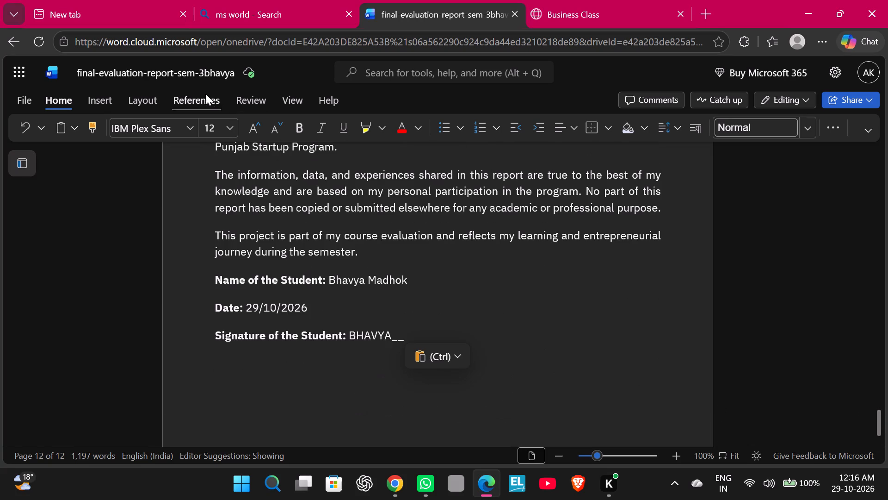